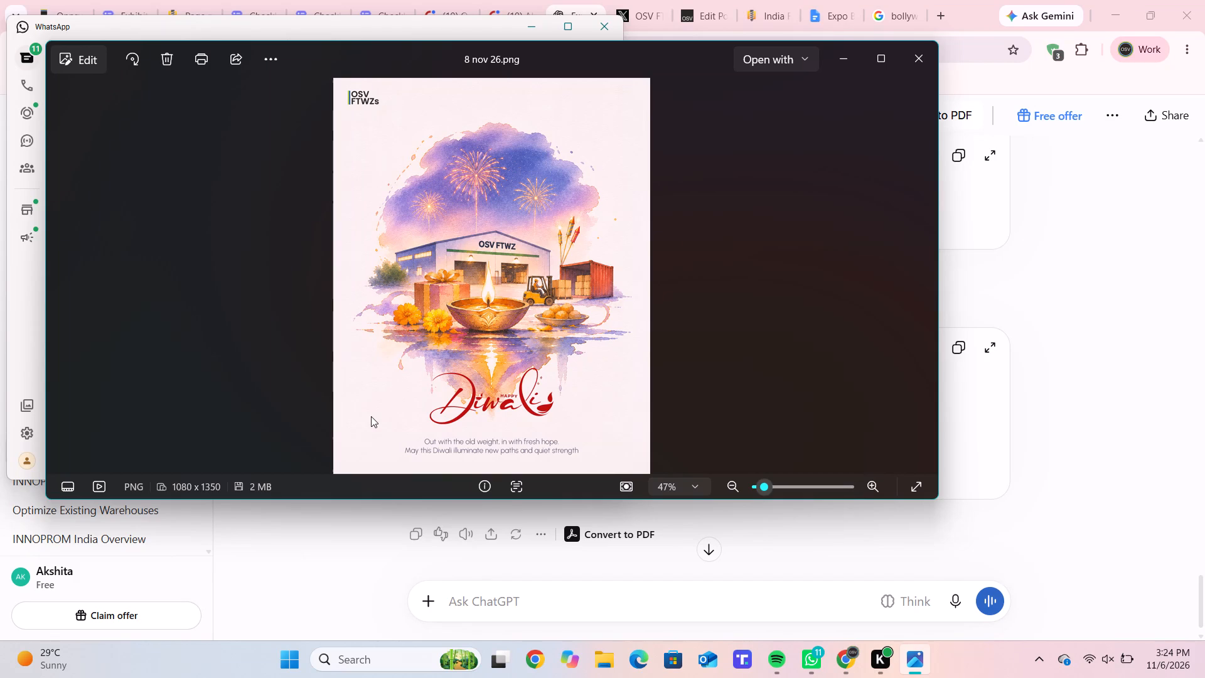
# Copy the Diwali greeting image 8 nov 26.png to the clipboard.
pyautogui.rightClick(464, 328)
pyautogui.rightClick(500, 357)
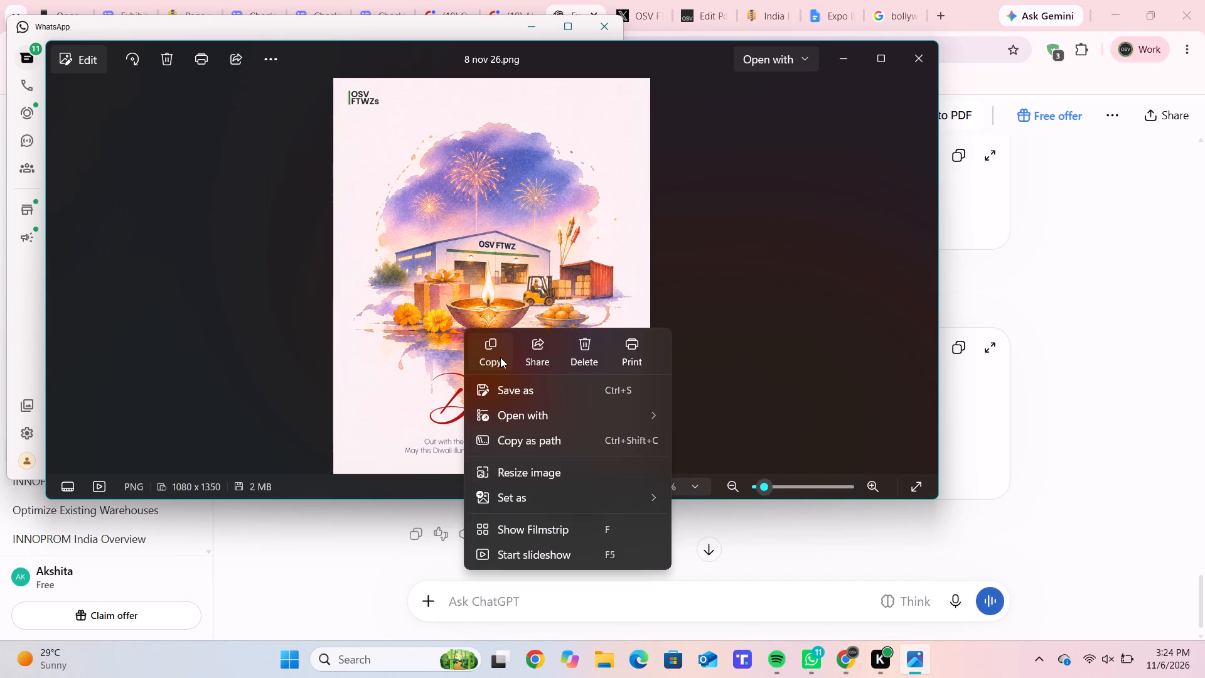
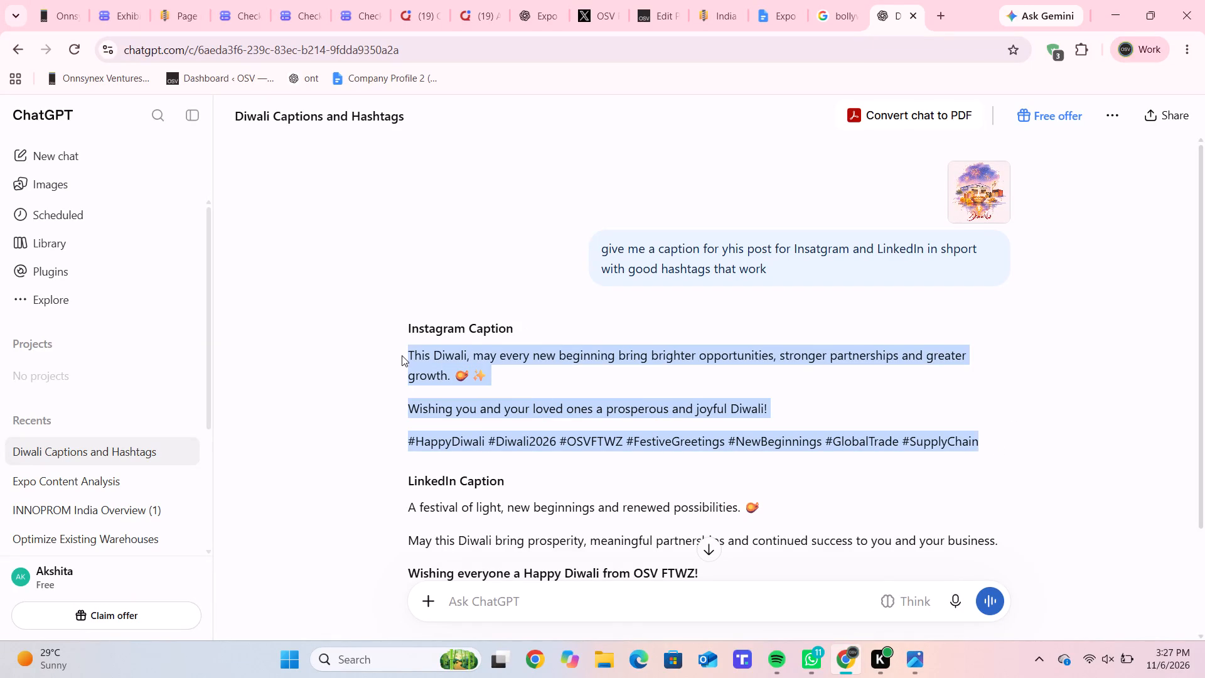
pyautogui.hotkey('ctrl', 'c')
# Search the web for "buffer" in a new browser tab.
pyautogui.click(938, 14)
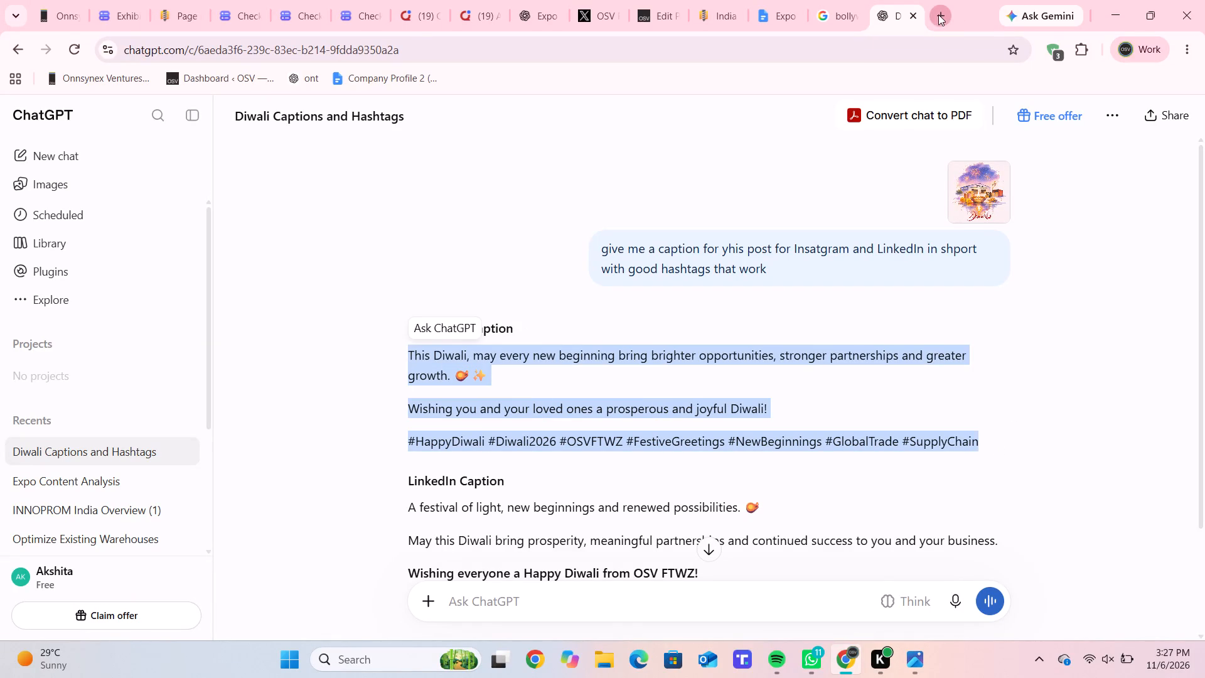
pyautogui.click(594, 328)
pyautogui.write('nbuffer')
pyautogui.press('BackSpace')
pyautogui.press('BackSpace')
pyautogui.press('BackSpace')
pyautogui.press('BackSpace')
pyautogui.press('BackSpace')
pyautogui.press('BackSpace')
pyautogui.press('BackSpace')
pyautogui.press('BackSpace')
pyautogui.press('BackSpace')
pyautogui.press('BackSpace')
pyautogui.press('BackSpace')
pyautogui.press('BackSpace')
pyautogui.write('buffer')
pyautogui.press('space')
pyautogui.press('Return')
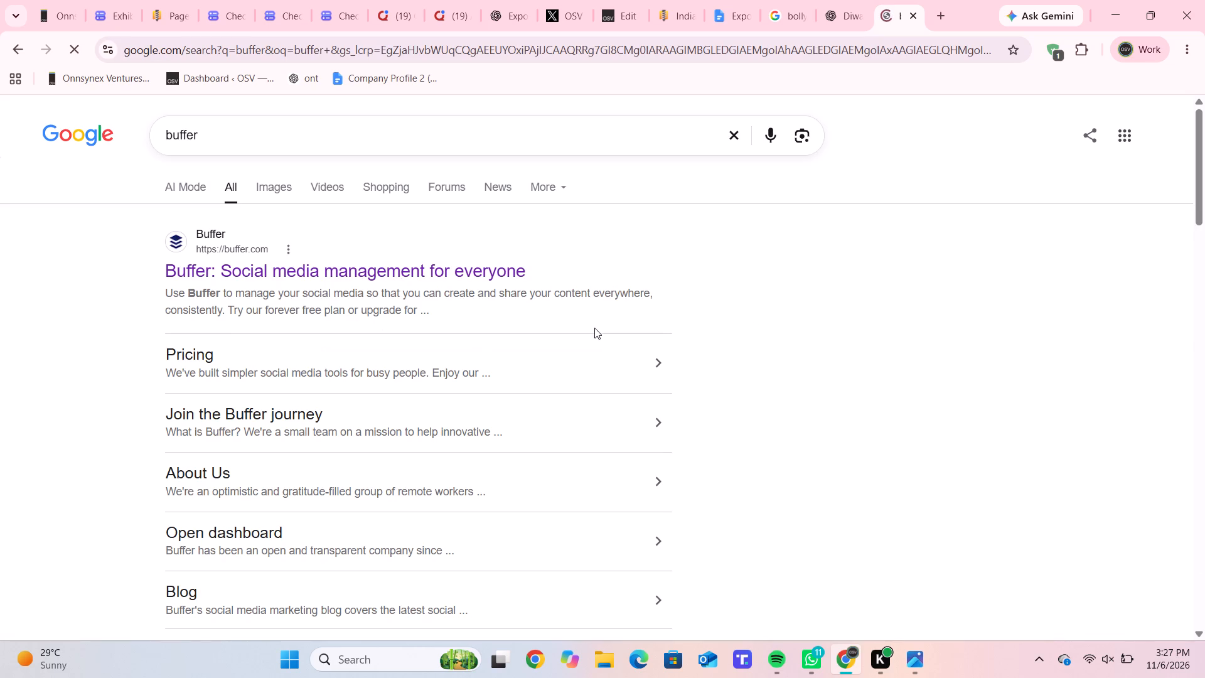
# Open the Buffer social media management site from the search results and enter the account's publishing home page.
pyautogui.click(387, 272)
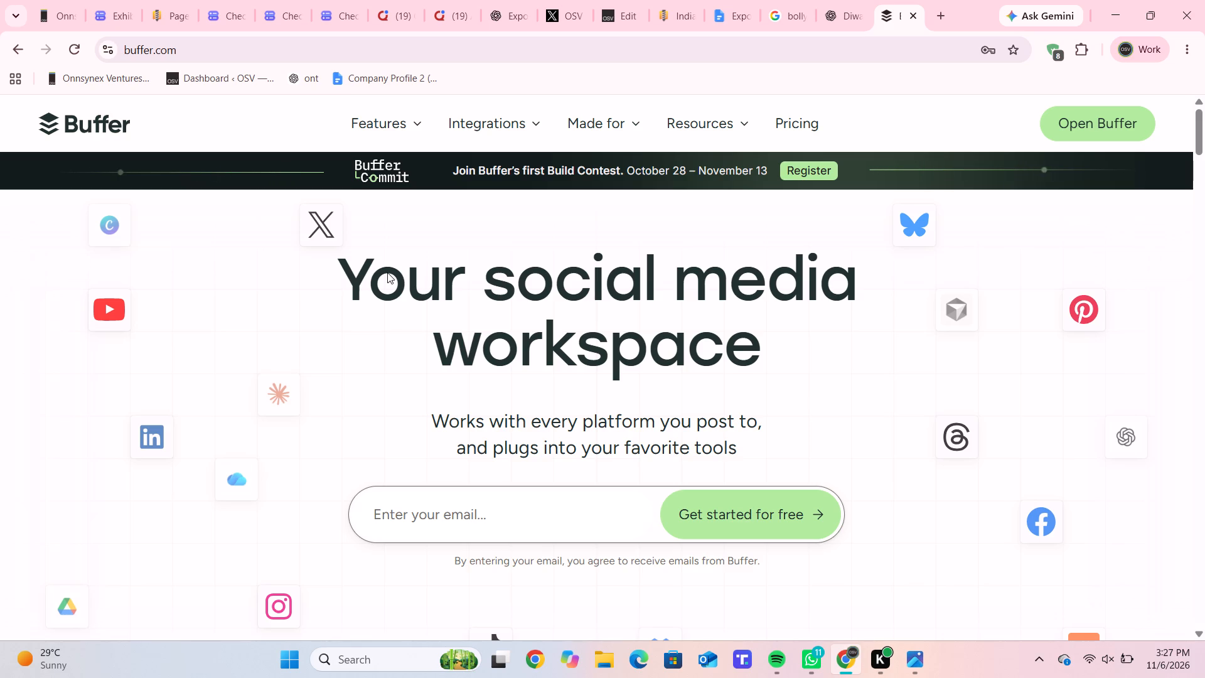
pyautogui.click(808, 525)
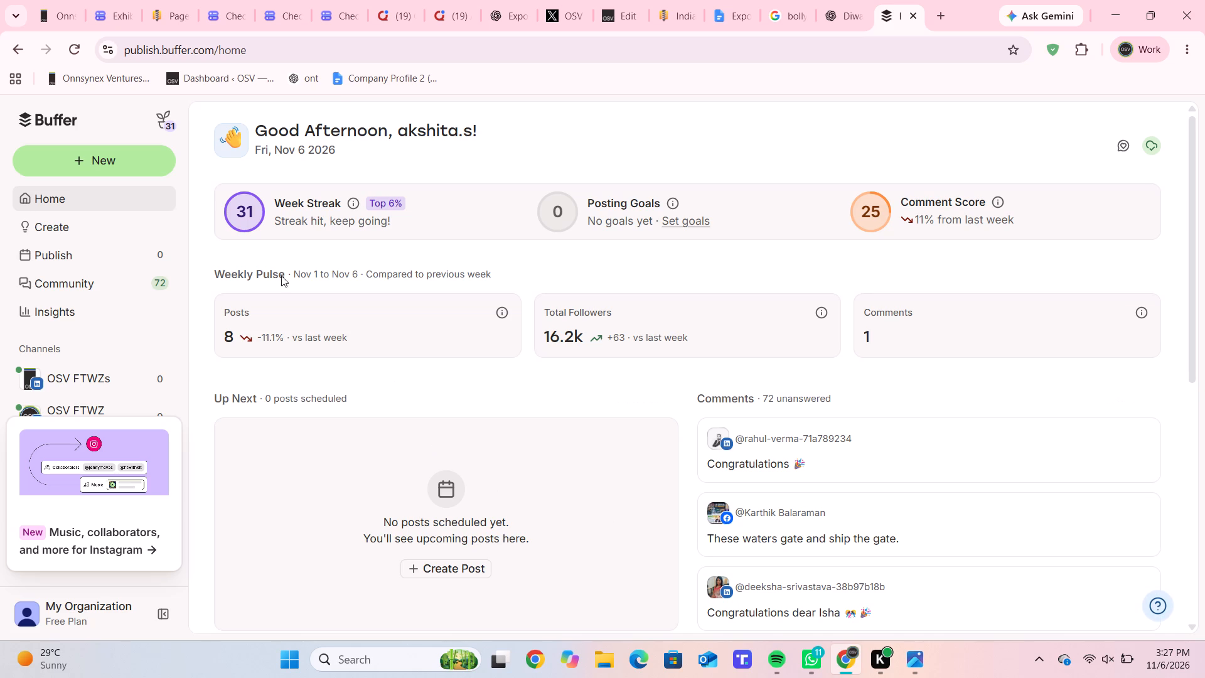
# Create a new post for the LinkedIn, Facebook and Instagram channels and paste the copied Diwali caption as its text.
pyautogui.click(137, 158)
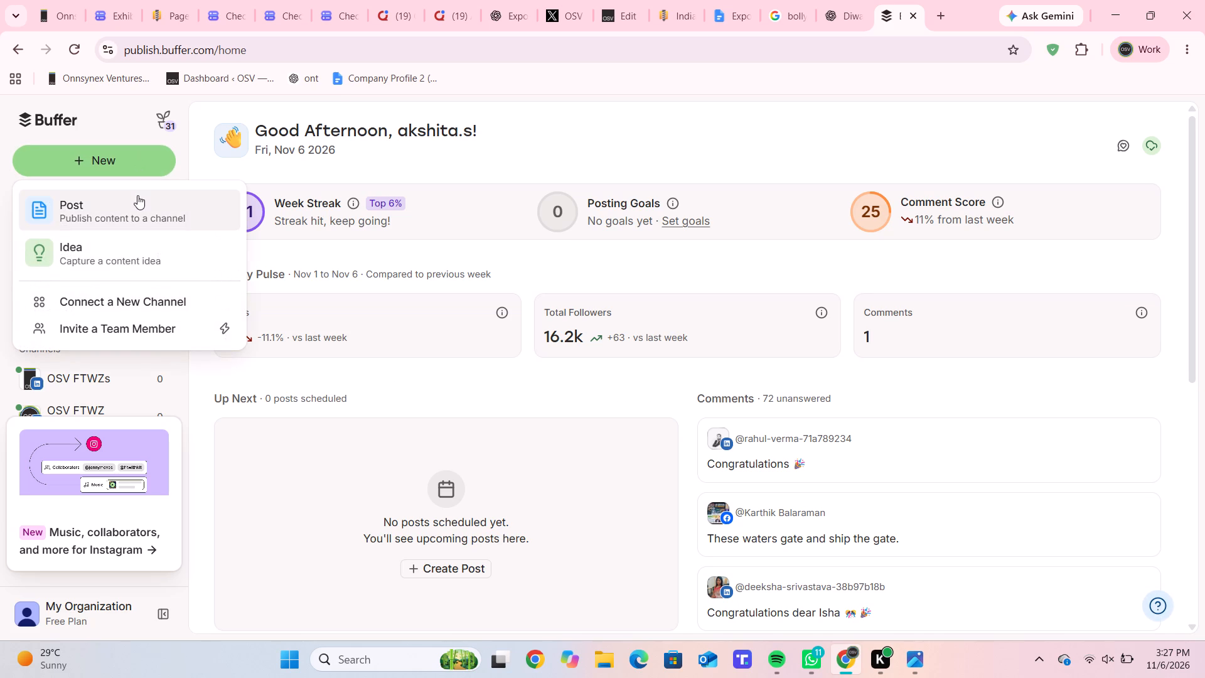
pyautogui.click(137, 195)
pyautogui.click(269, 283)
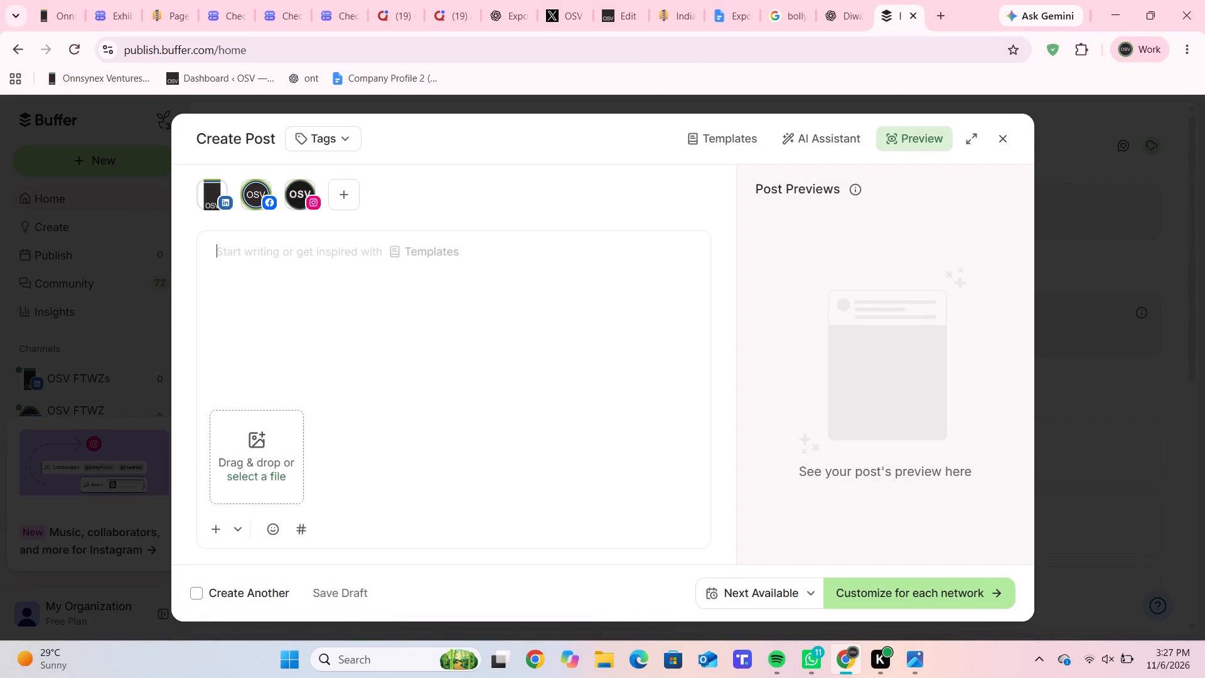
pyautogui.hotkey('ctrl', 'v')
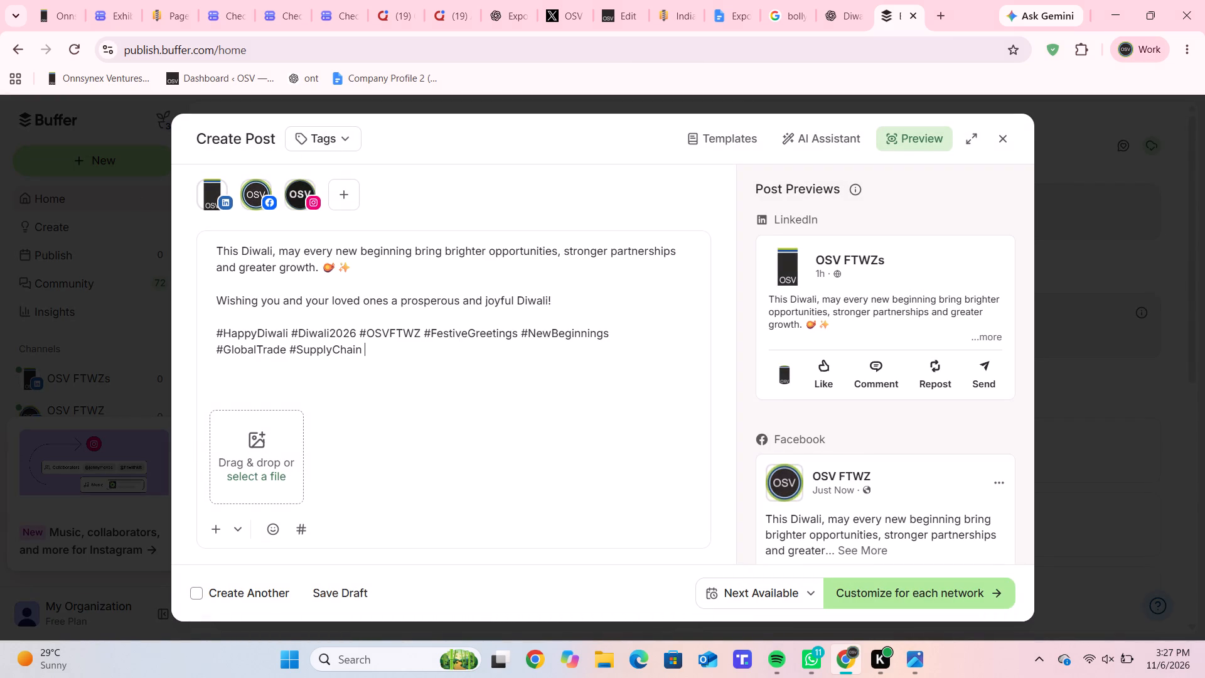
pyautogui.click(269, 283)
# Open the post's media file selection and look in the Downloads folder for the Diwali greeting image to attach.
pyautogui.click(249, 451)
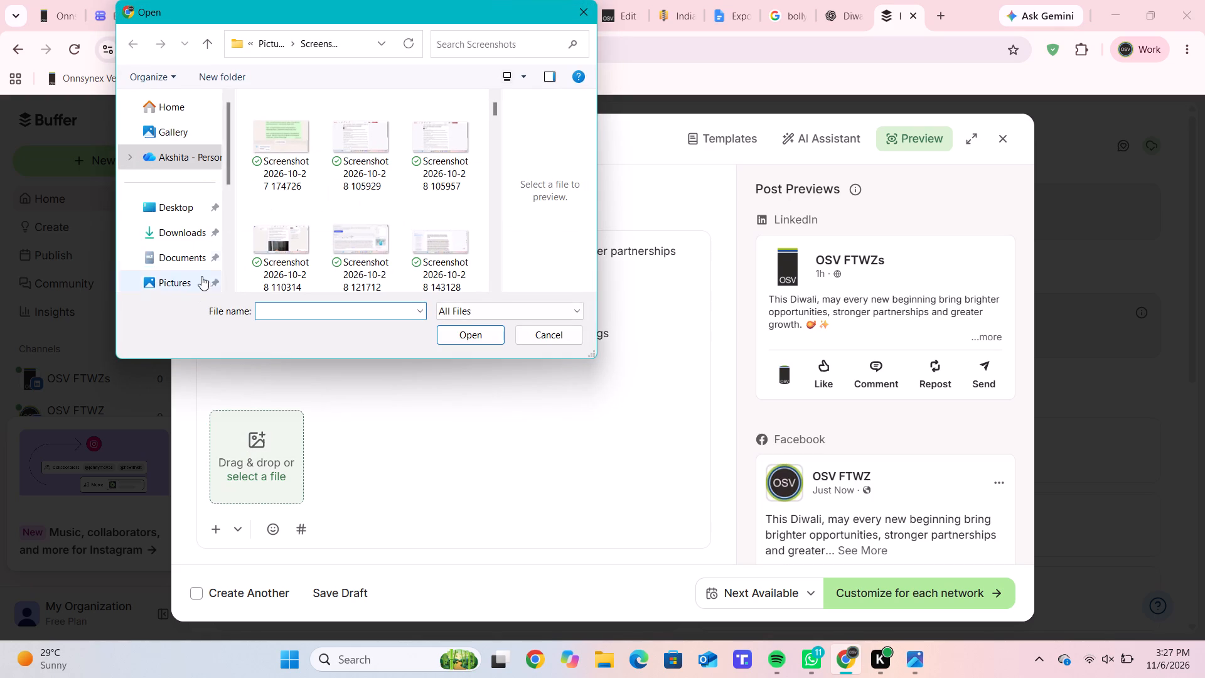
pyautogui.click(195, 234)
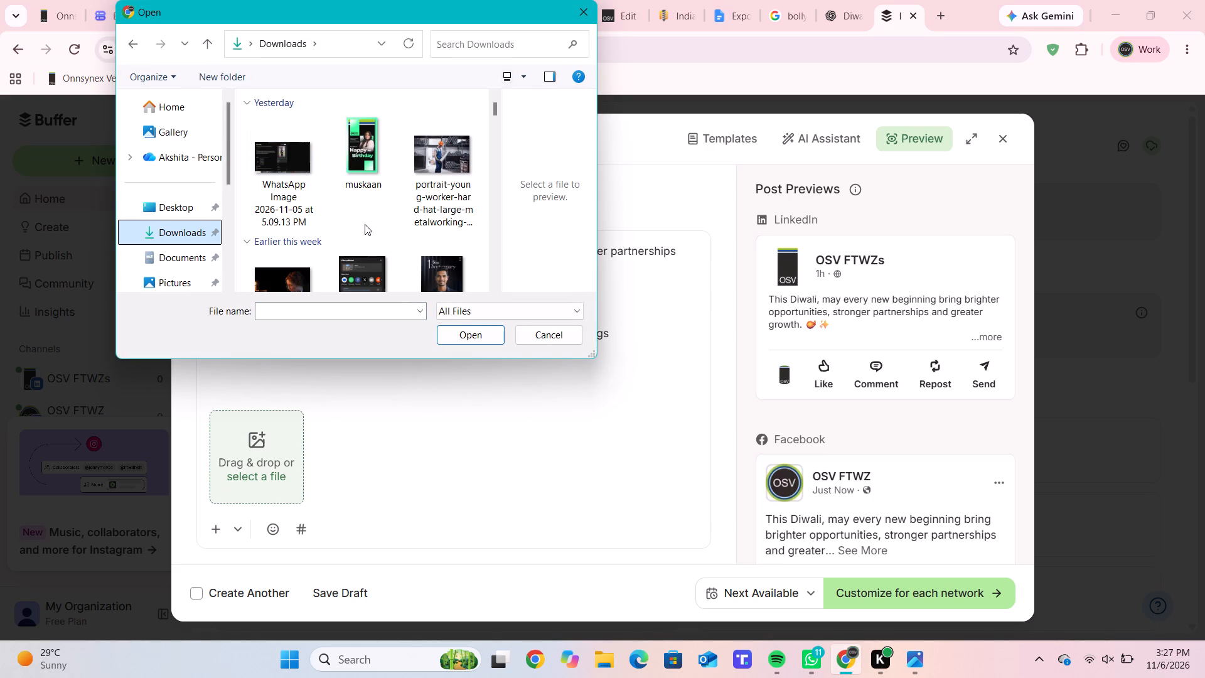
pyautogui.rightClick(365, 224)
pyautogui.scroll(-19, 365, 224)
pyautogui.scroll(1, 365, 224)
pyautogui.scroll(-20, 365, 224)
pyautogui.scroll(-9, 365, 224)
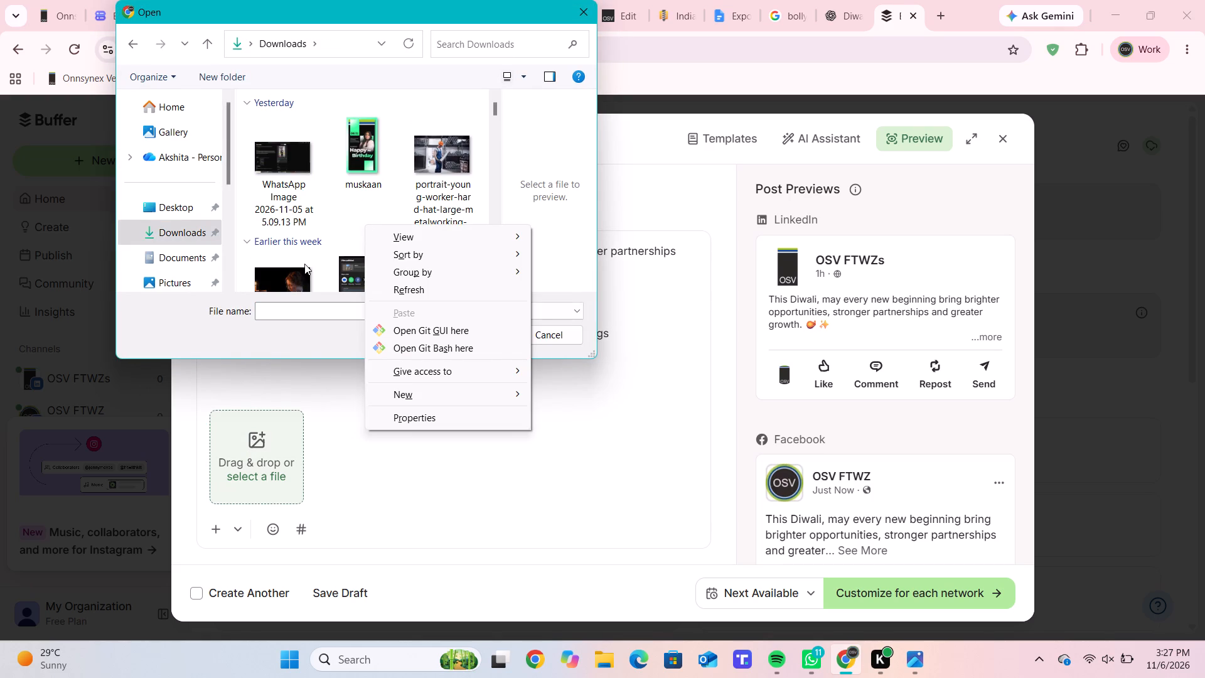
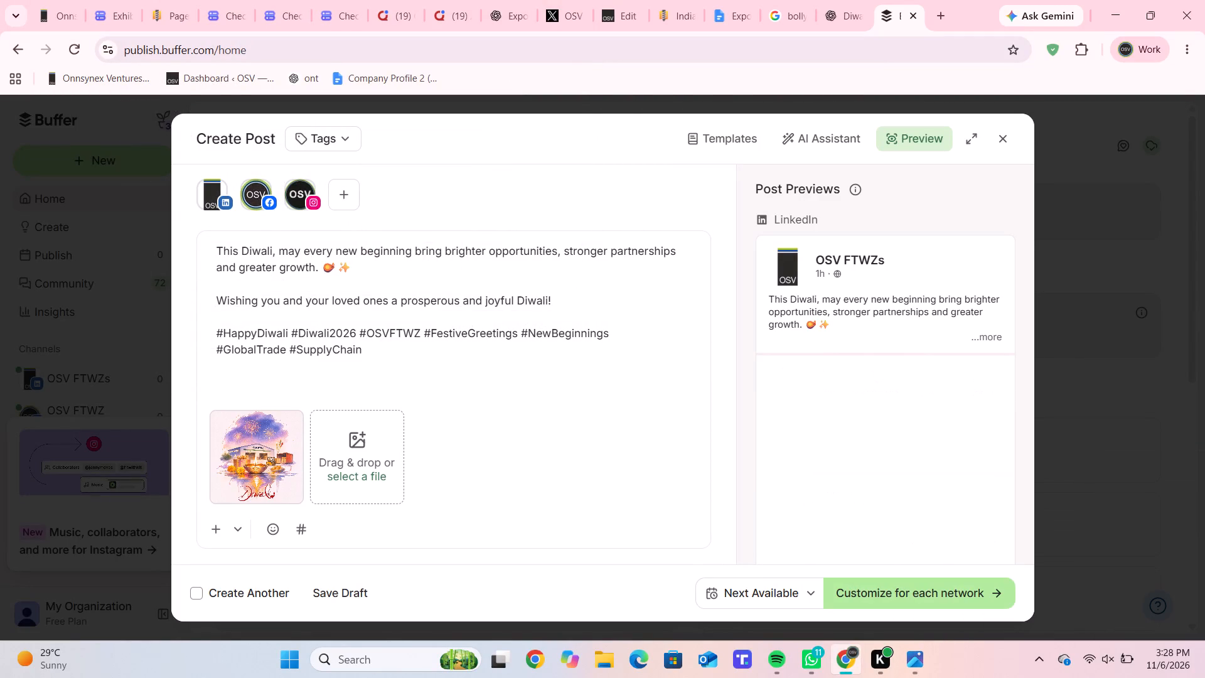
# Delete the #NewBeginnings hashtag from the Diwali post caption, between #FestiveGreetings and #GlobalTrade.
pyautogui.click(372, 340)
pyautogui.moveTo(370, 356); pyautogui.dragTo(357, 355)
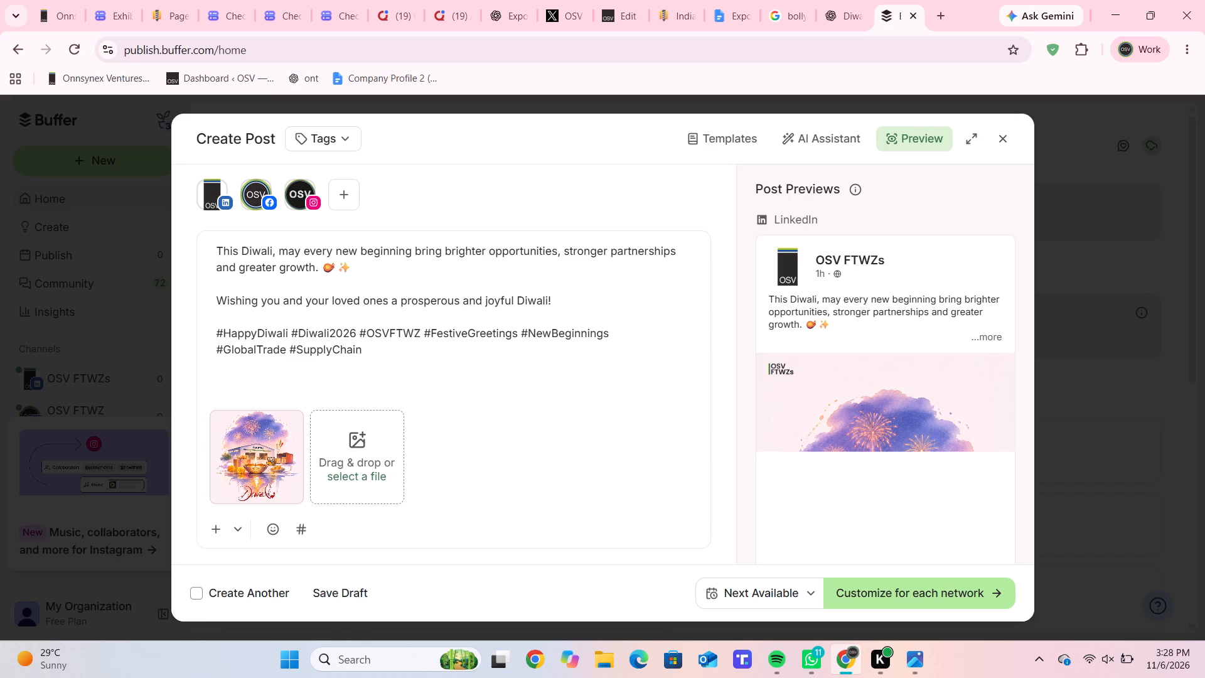
pyautogui.moveTo(357, 355); pyautogui.dragTo(279, 363)
pyautogui.moveTo(619, 335); pyautogui.dragTo(532, 329)
pyautogui.press('BackSpace')
pyautogui.press('BackSpace')
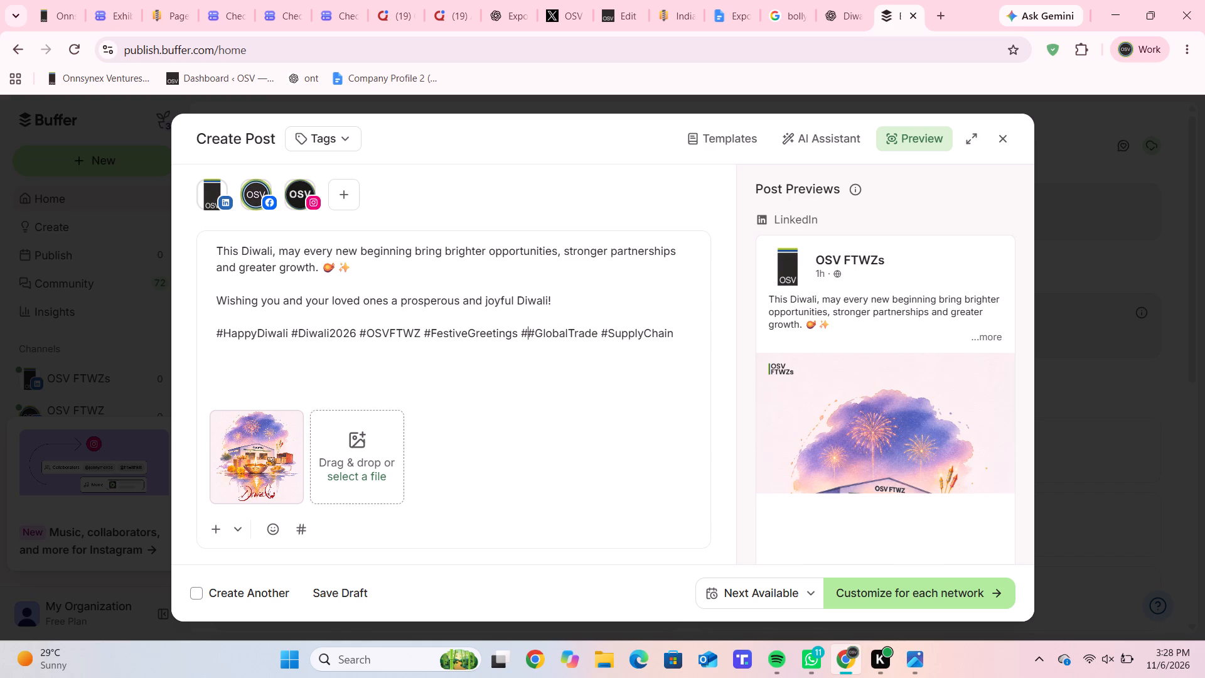
# Delete the stray extra # and the #GlobalTrade hashtag from the Diwali post caption.
pyautogui.press('BackSpace')
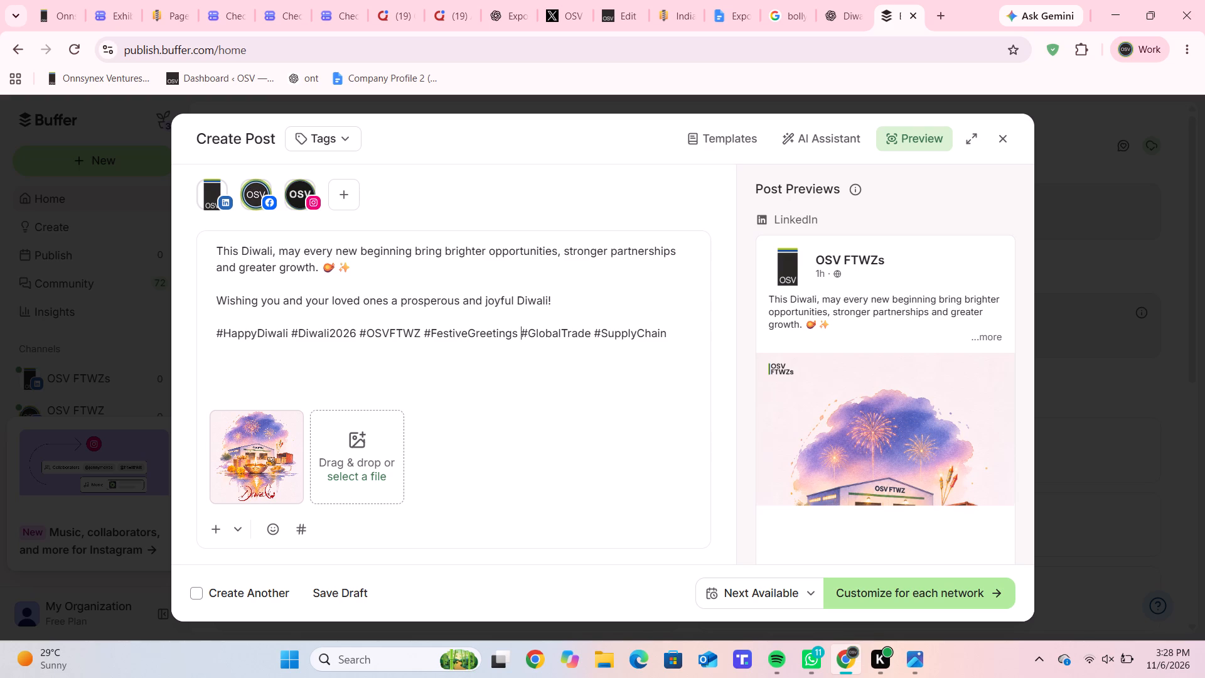
pyautogui.moveTo(590, 334); pyautogui.dragTo(523, 338)
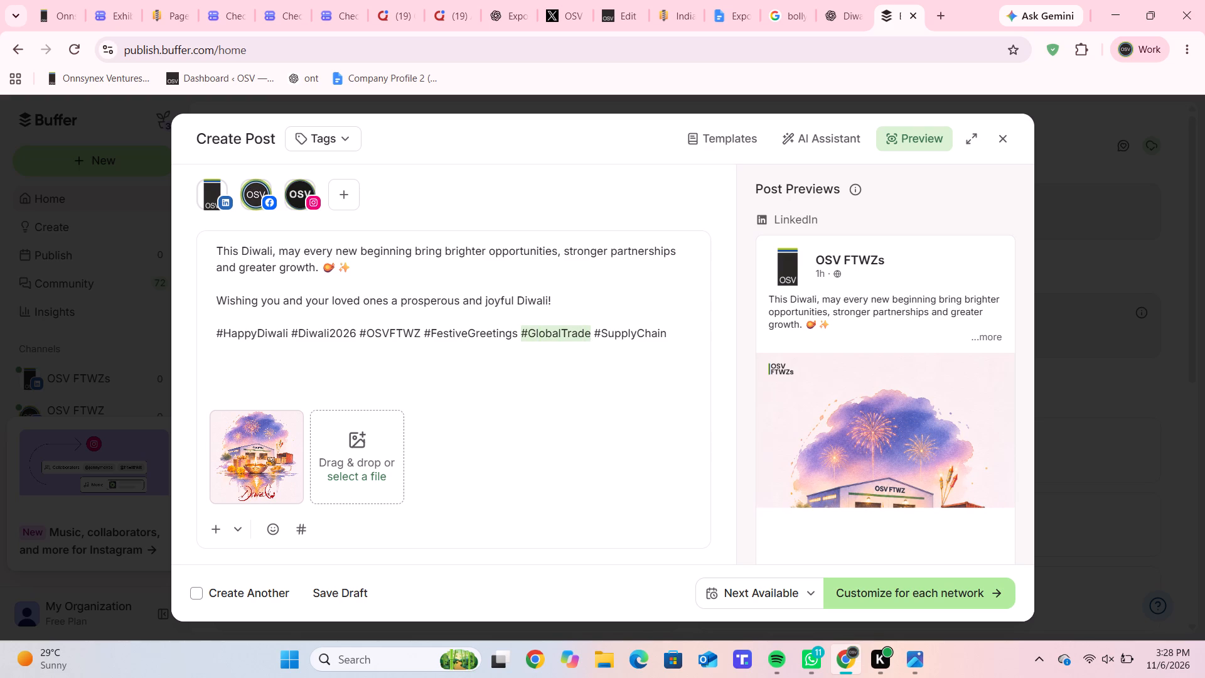
pyautogui.press('BackSpace')
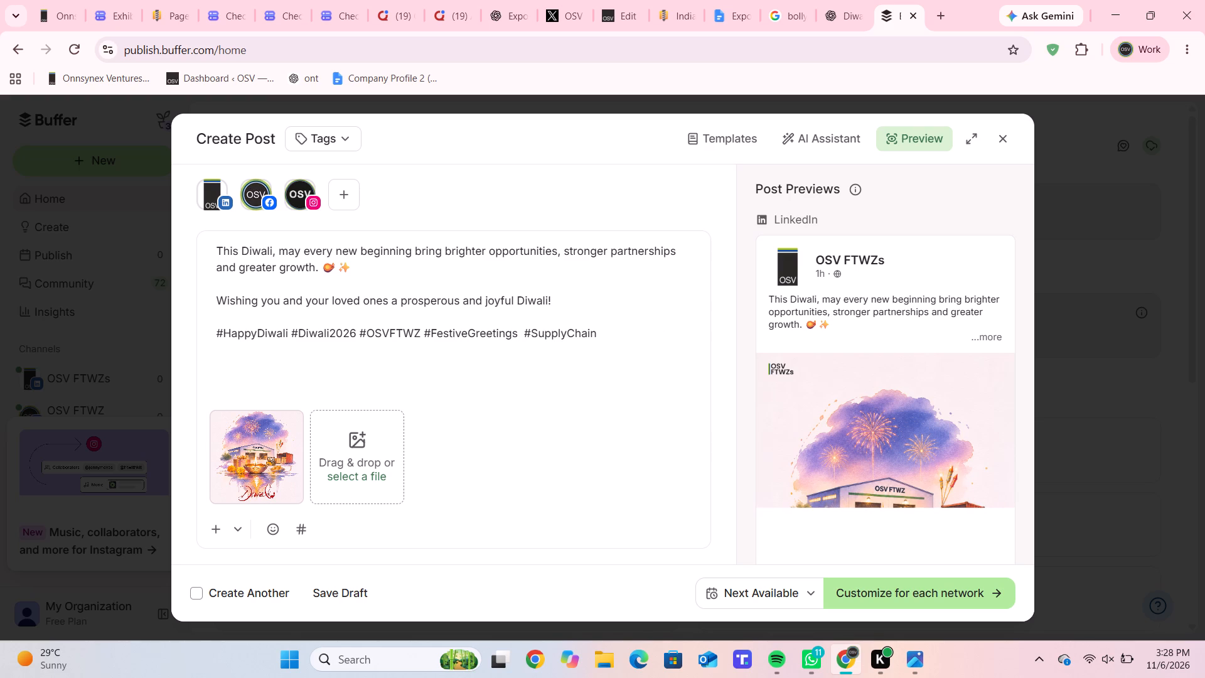
# Continue to the per-network customization and check the LinkedIn preview against the original image 8 nov 26.png in Photos.
pyautogui.click(865, 597)
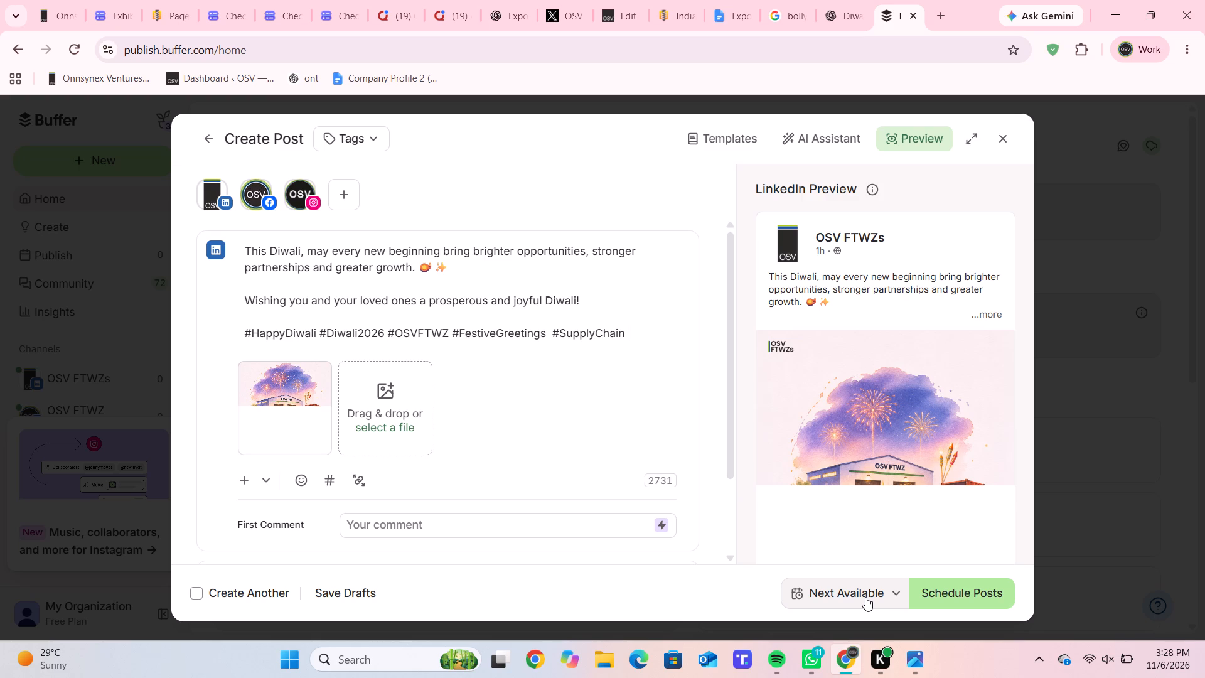
pyautogui.scroll(-3, 896, 386)
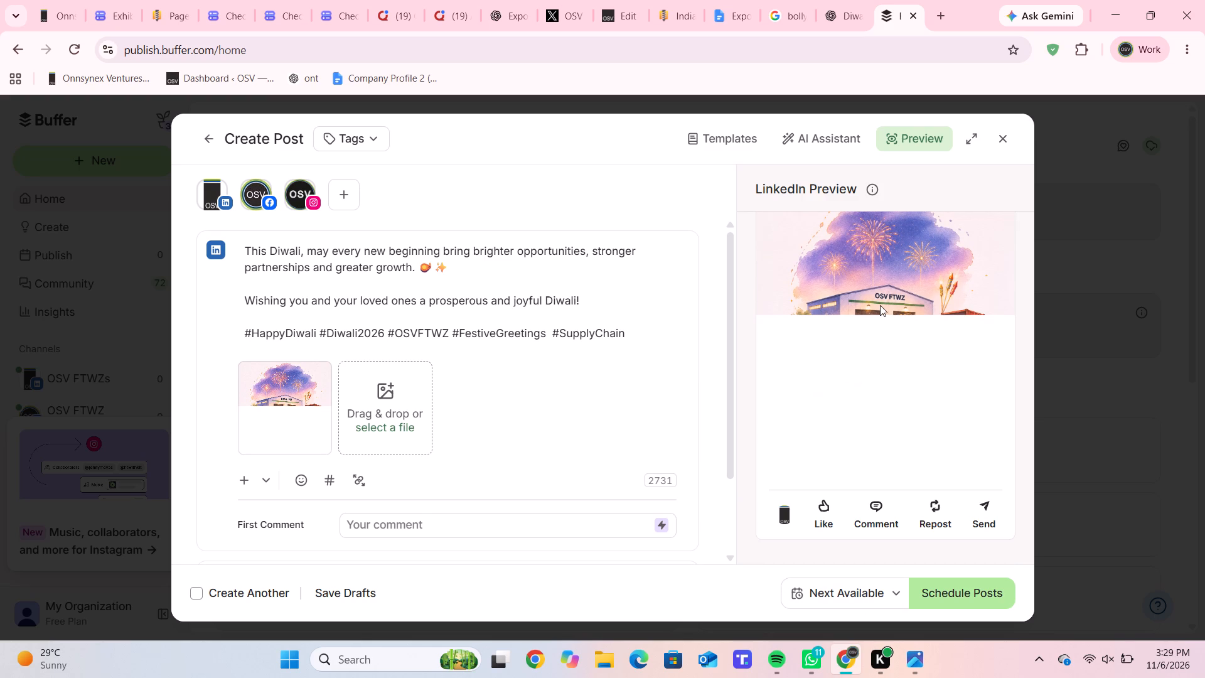
pyautogui.click(920, 670)
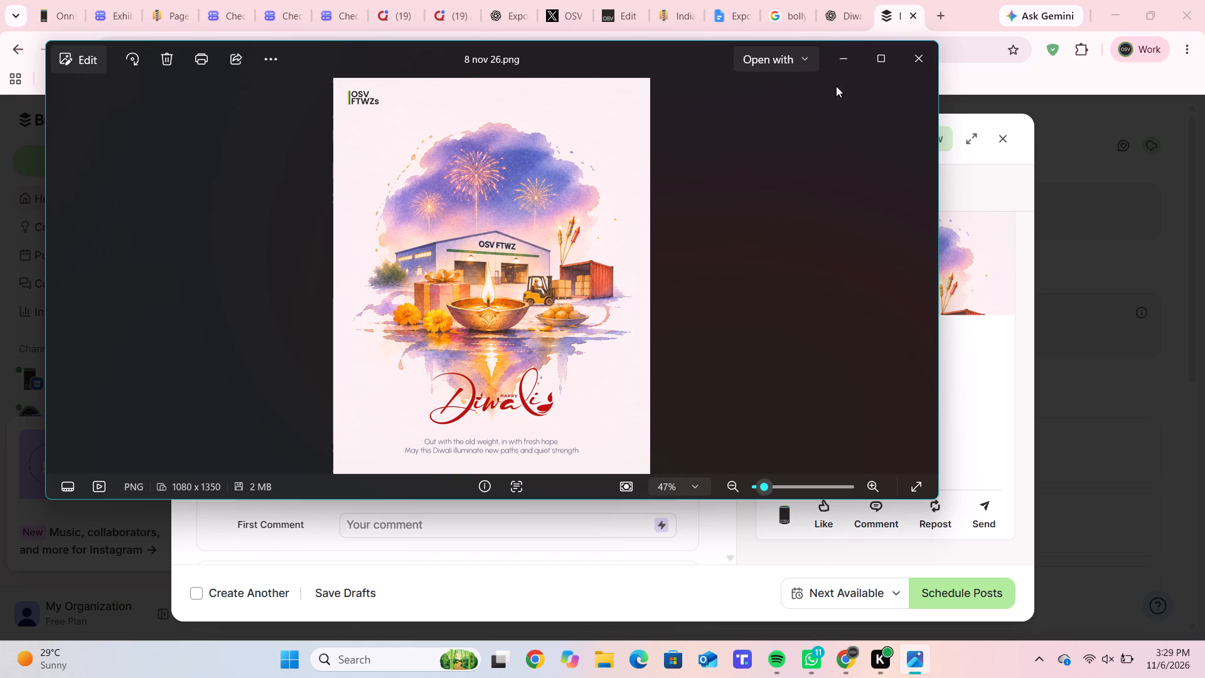
pyautogui.click(846, 55)
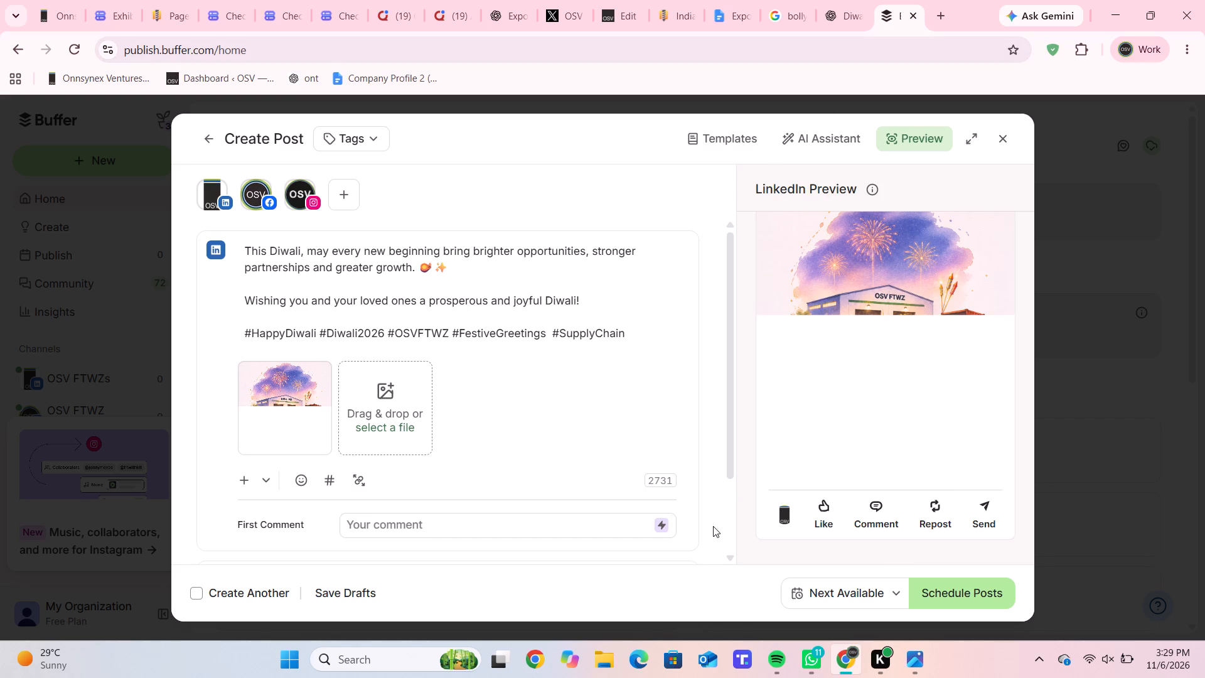
# Set a specific posting date and time for the Diwali post: November 8, 2026 at 12:00 AM.
pyautogui.click(853, 601)
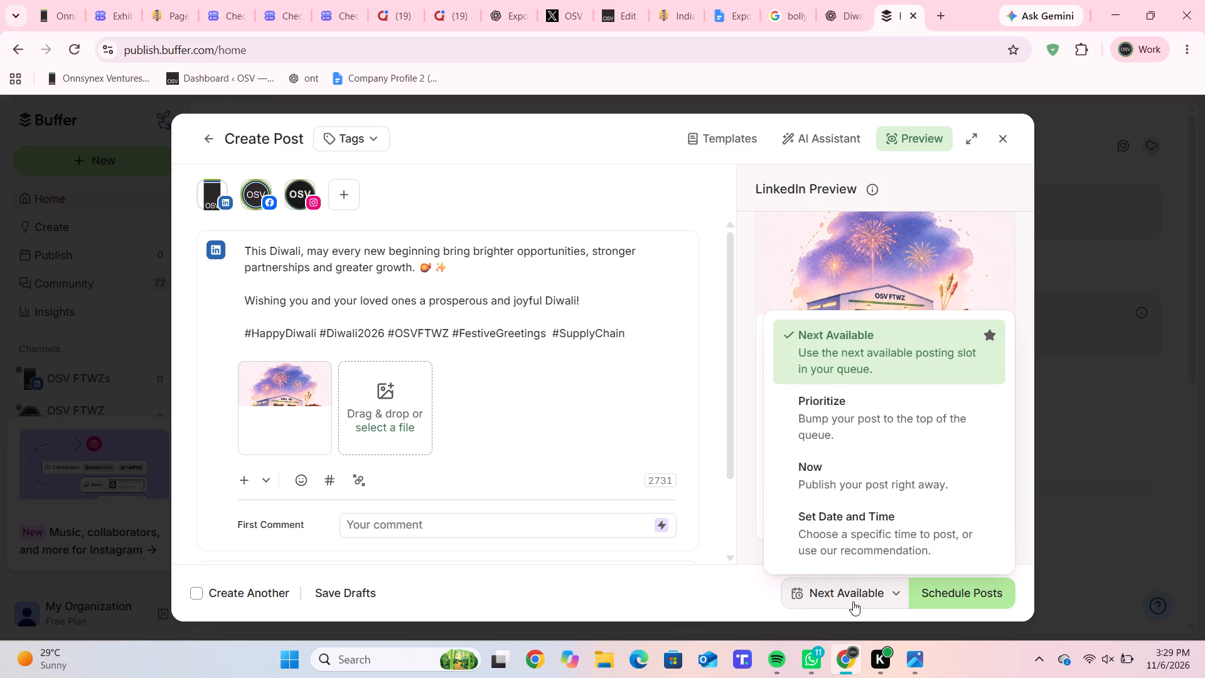
pyautogui.click(867, 552)
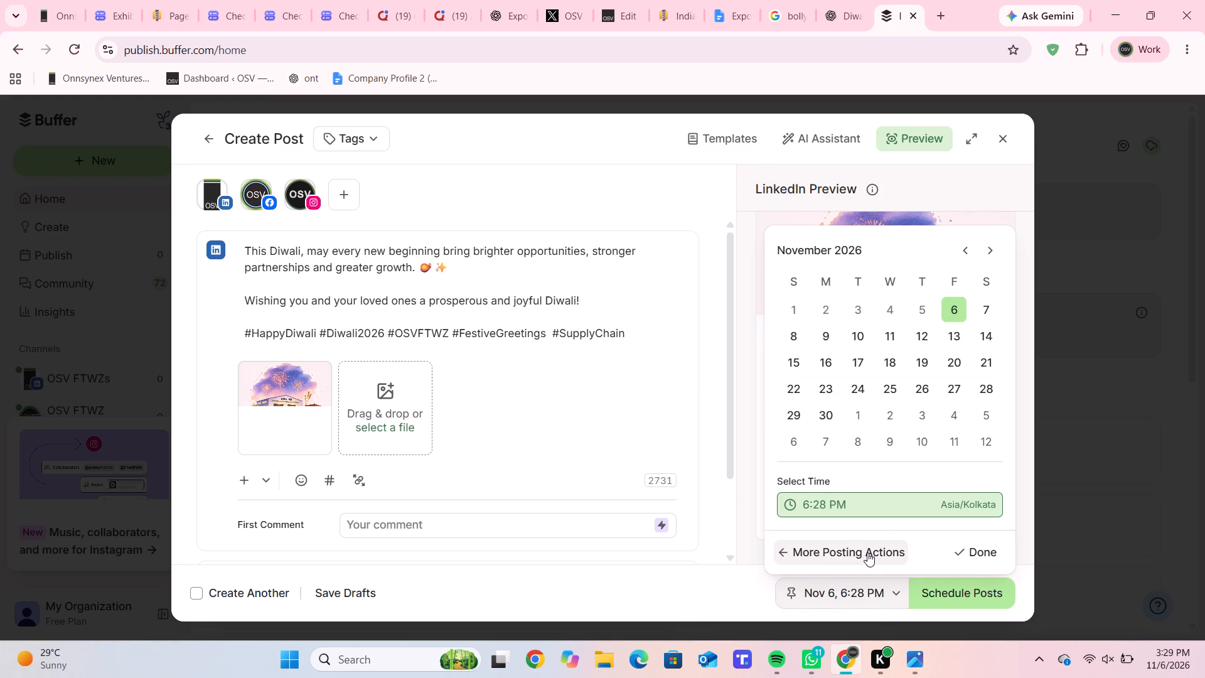
pyautogui.click(804, 343)
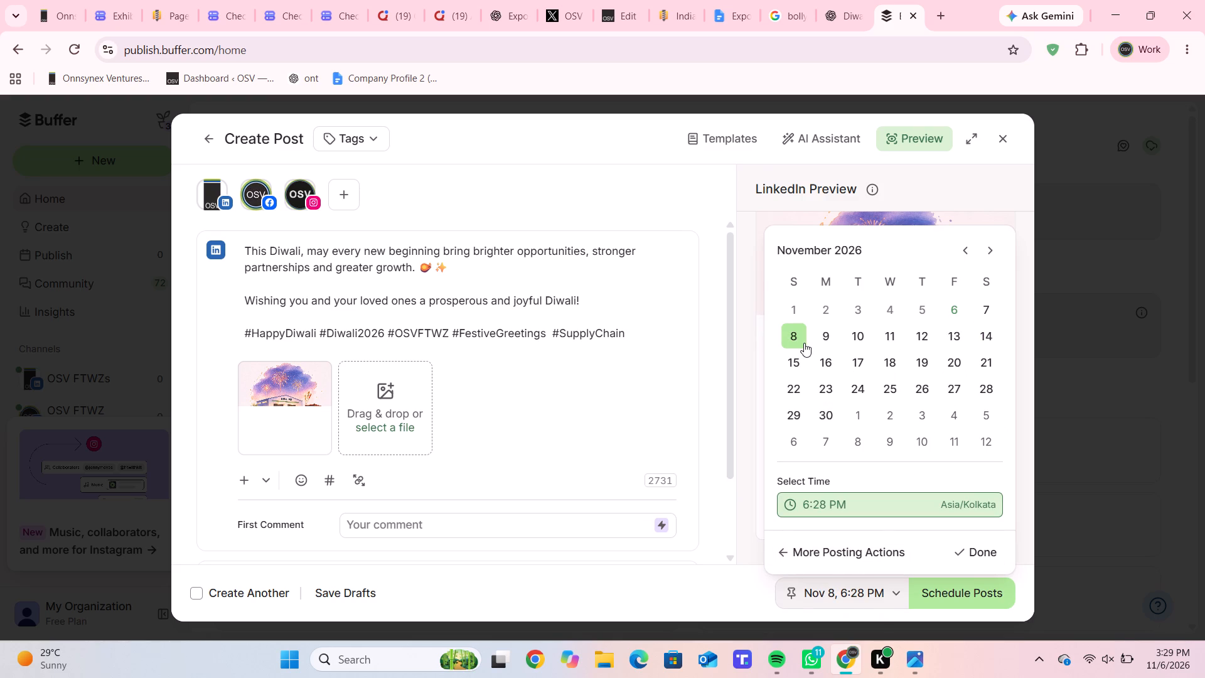
pyautogui.click(866, 498)
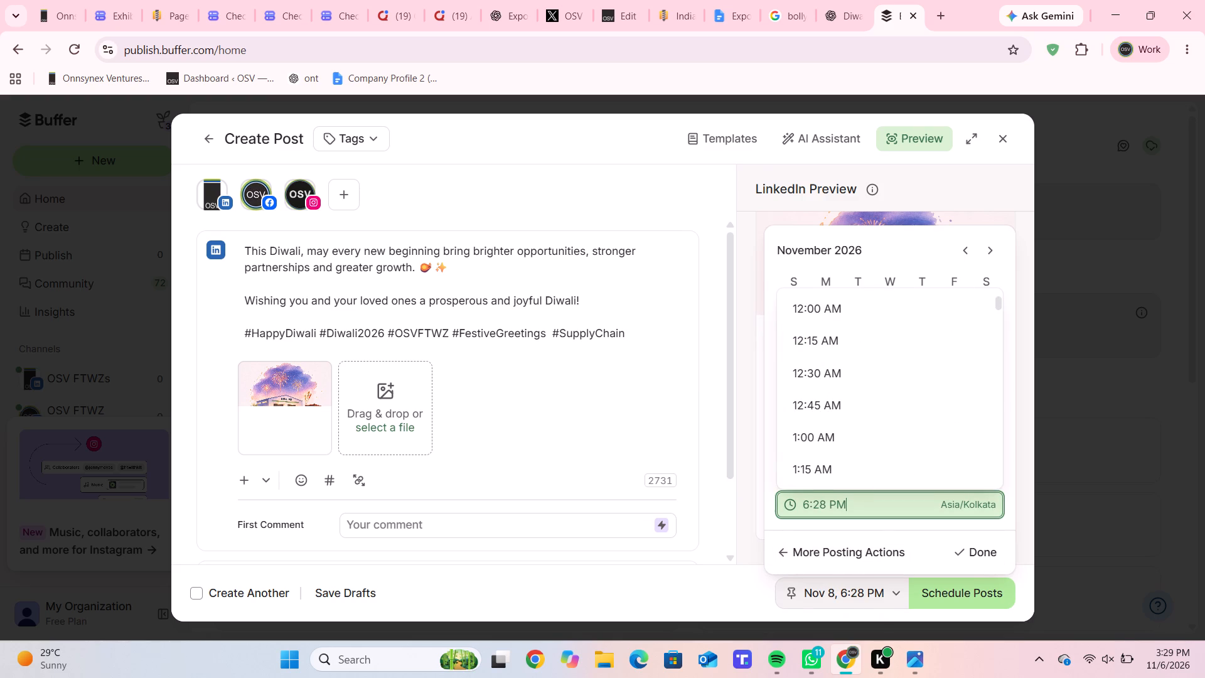
pyautogui.scroll(5, 831, 342)
pyautogui.scroll(-3, 831, 342)
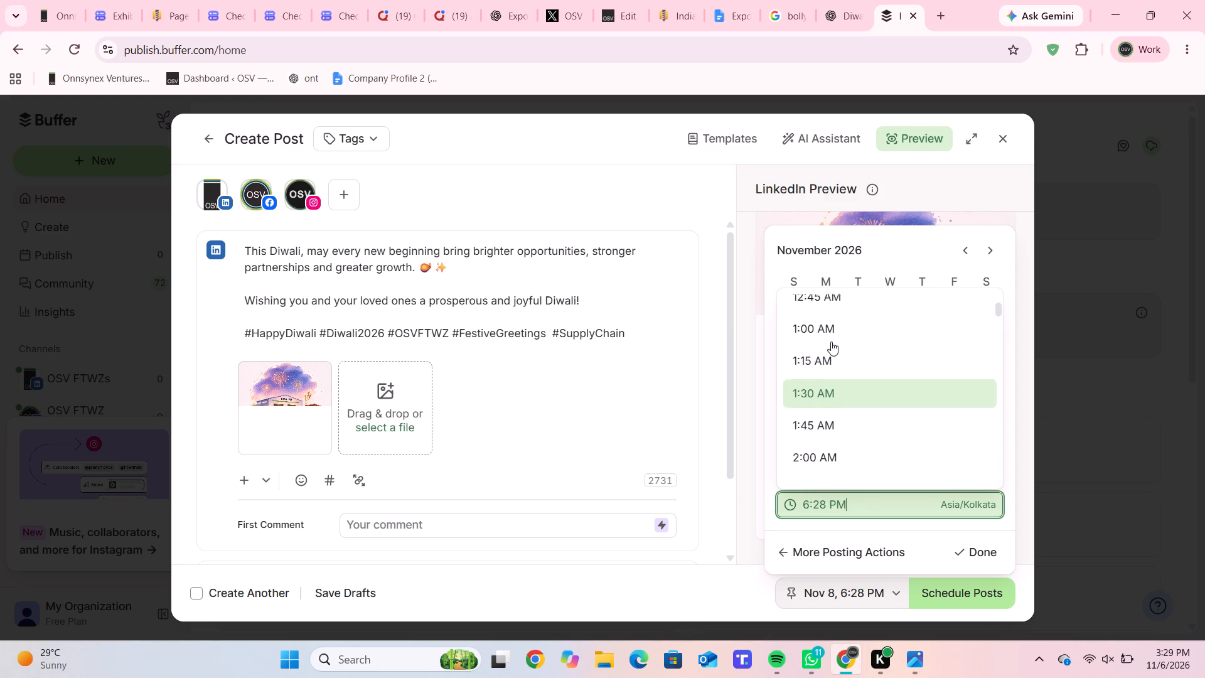
pyautogui.scroll(-4, 831, 342)
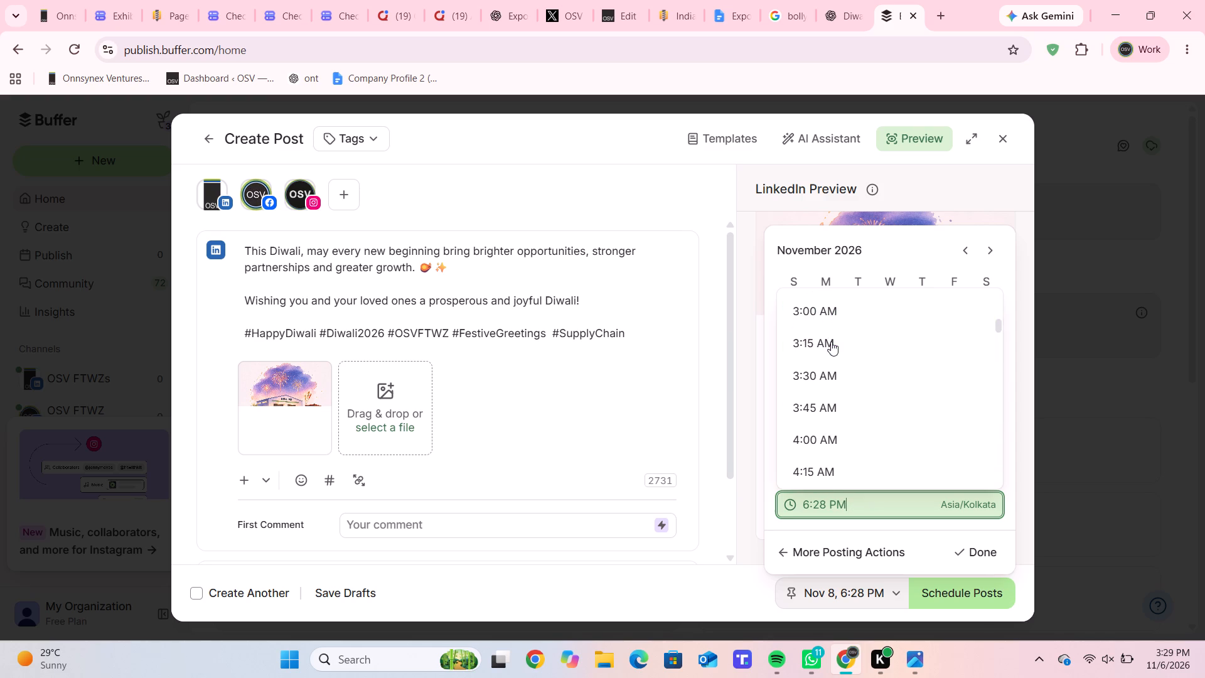
pyautogui.scroll(-3, 831, 342)
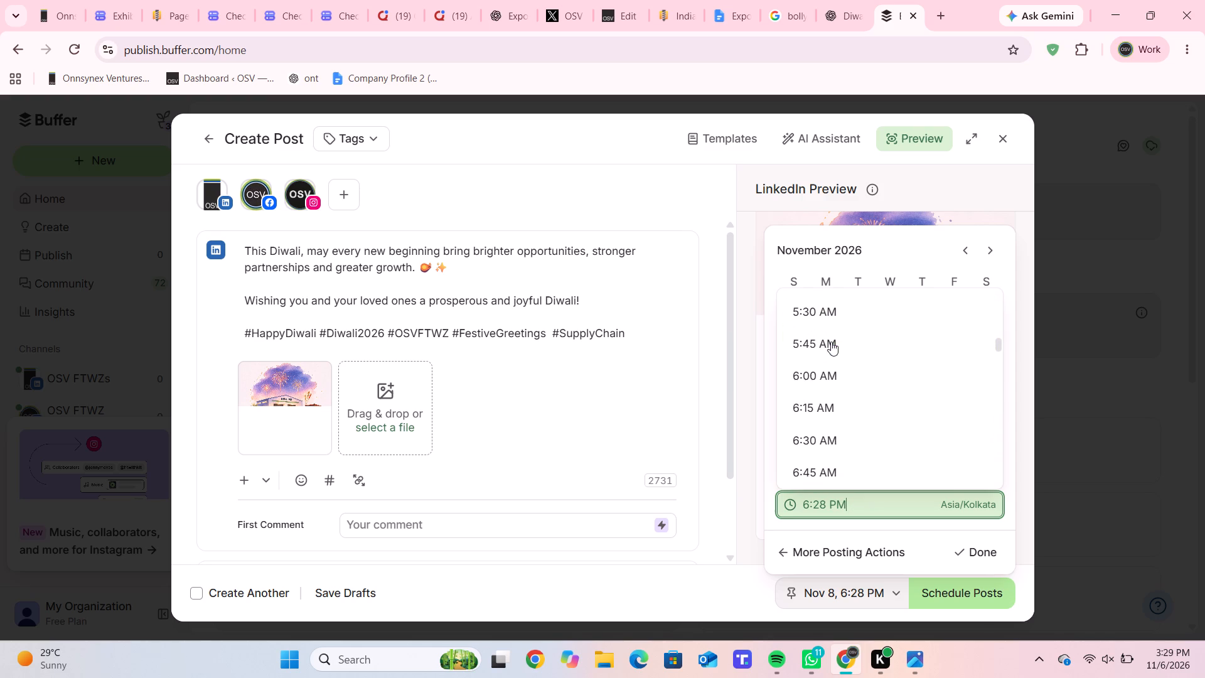
pyautogui.scroll(-4, 831, 342)
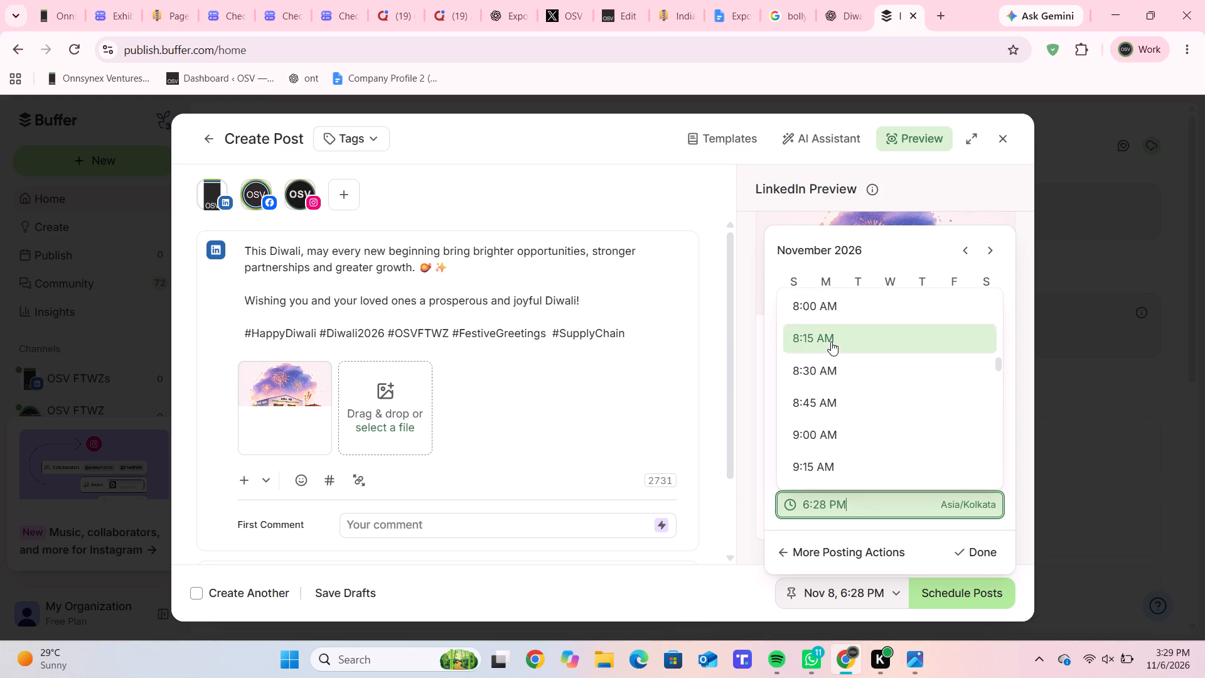
pyautogui.scroll(1, 834, 371)
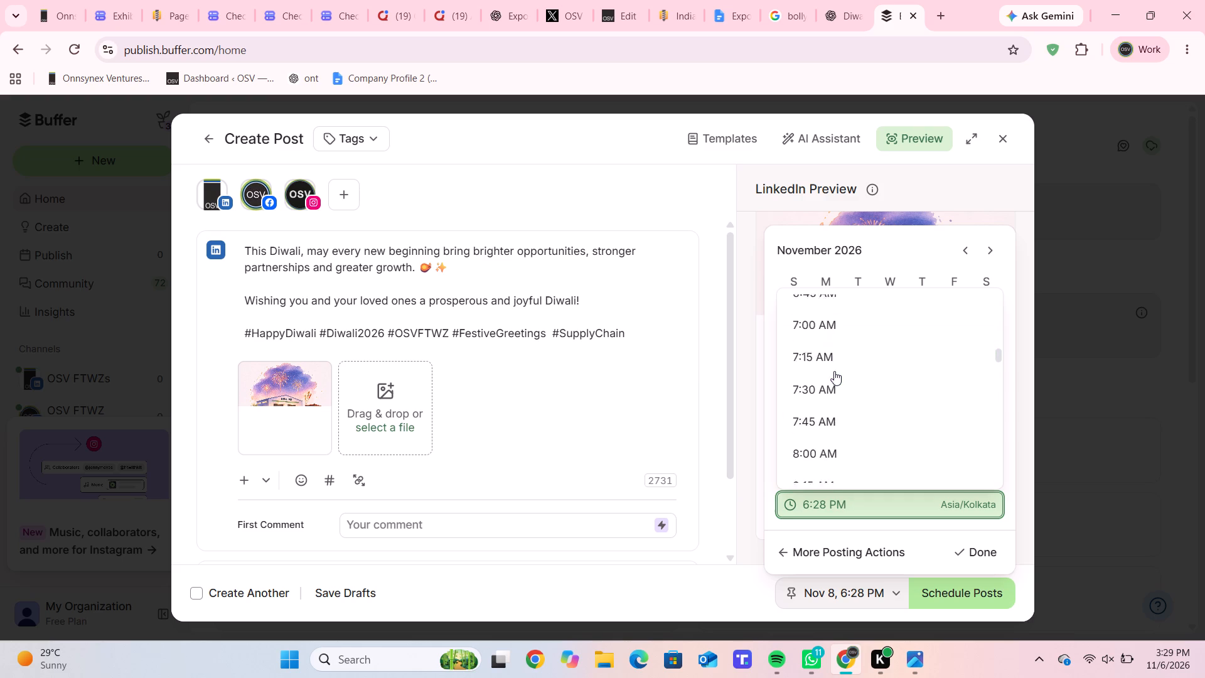
pyautogui.scroll(8, 834, 371)
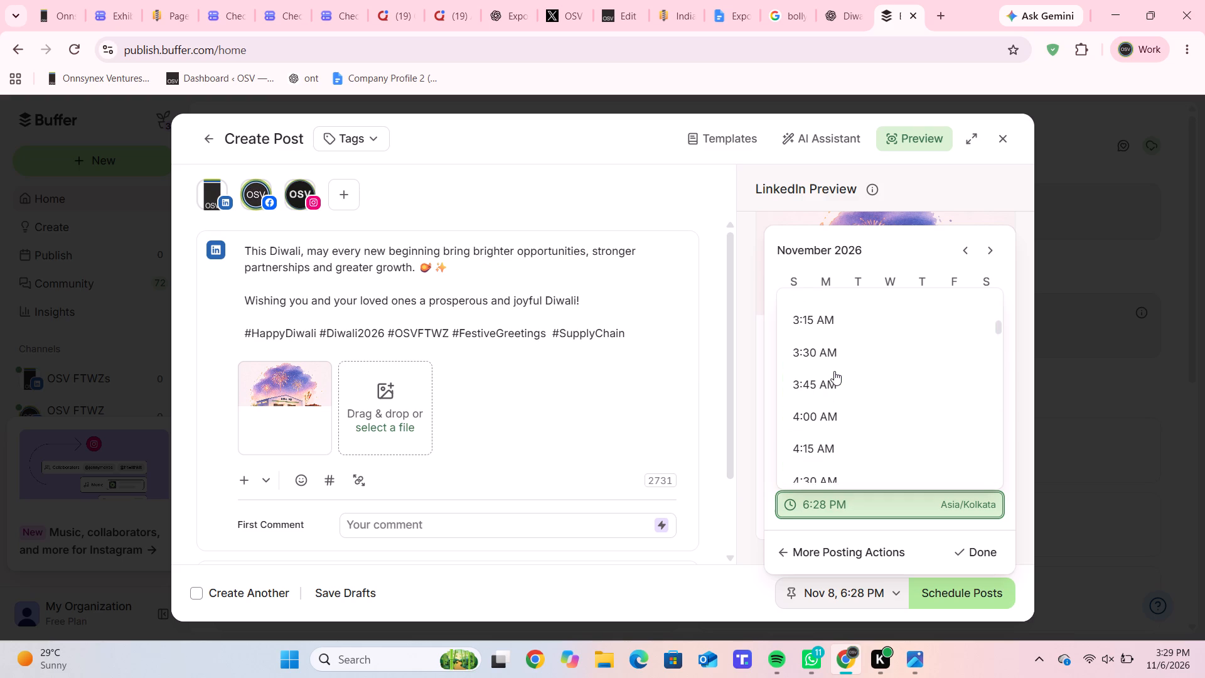
pyautogui.scroll(3, 834, 371)
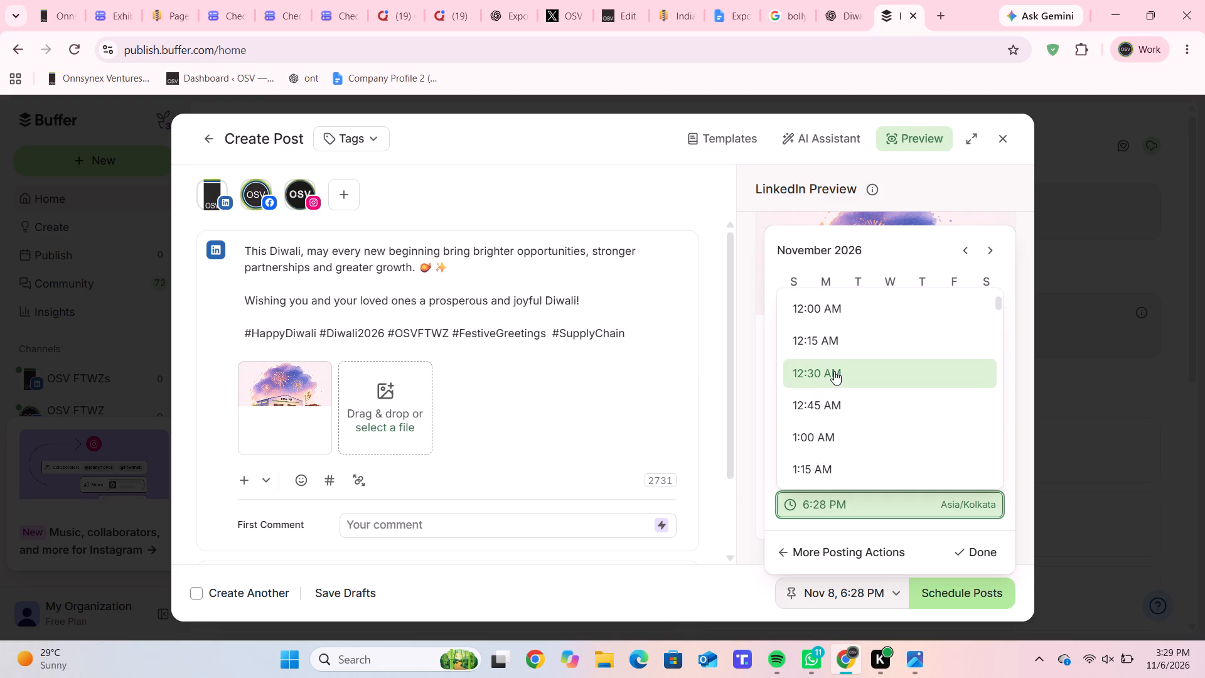
pyautogui.scroll(1, 834, 371)
pyautogui.click(815, 306)
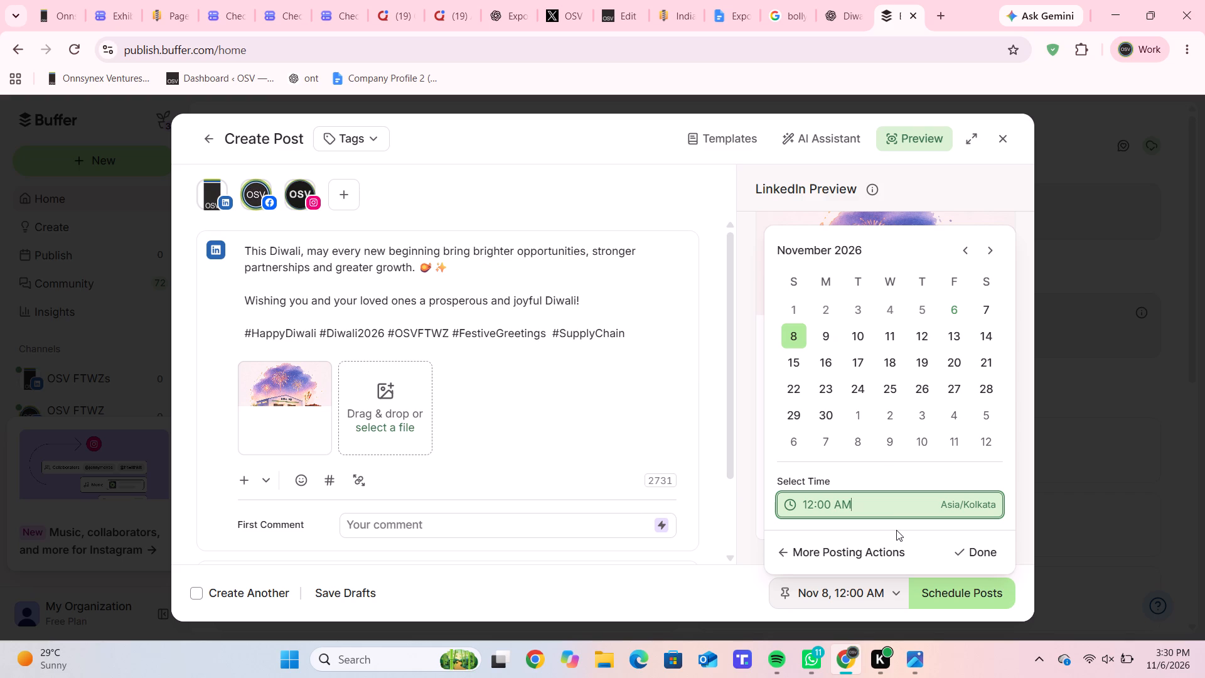
pyautogui.click(975, 560)
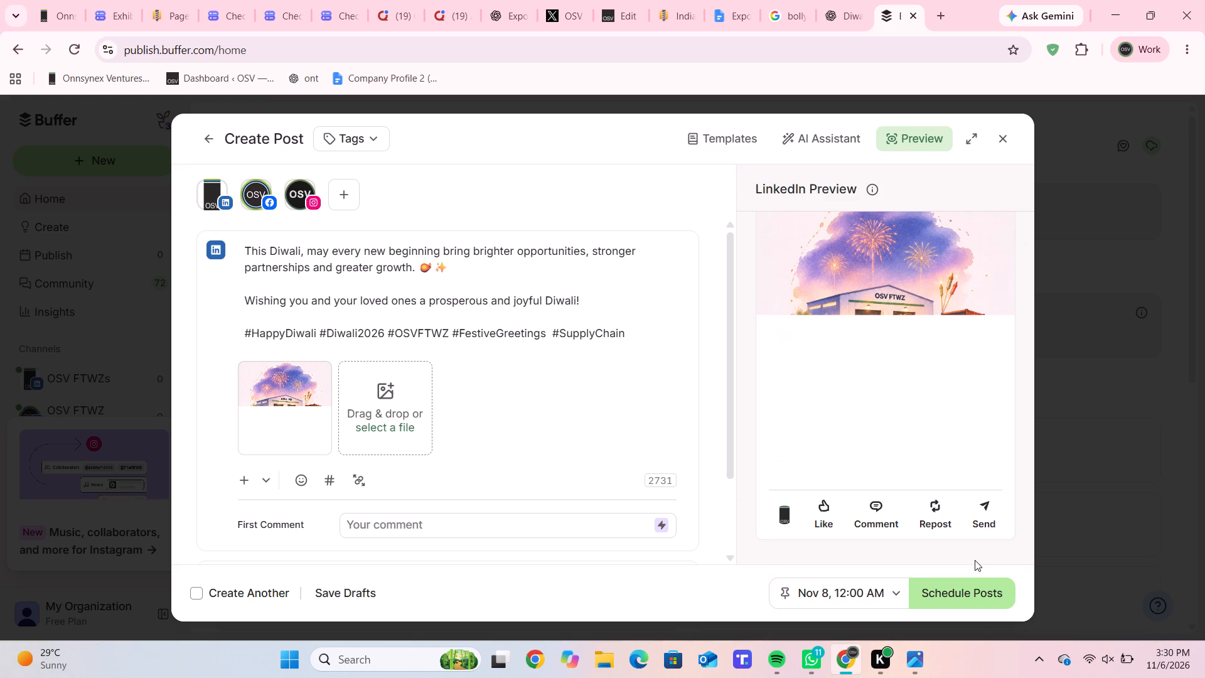
# Capture a screenshot of the post composer and its surrounding page, from below the bookmarks down through the taskbar, and dismiss the capture notification.
pyautogui.press('shift+super+s')
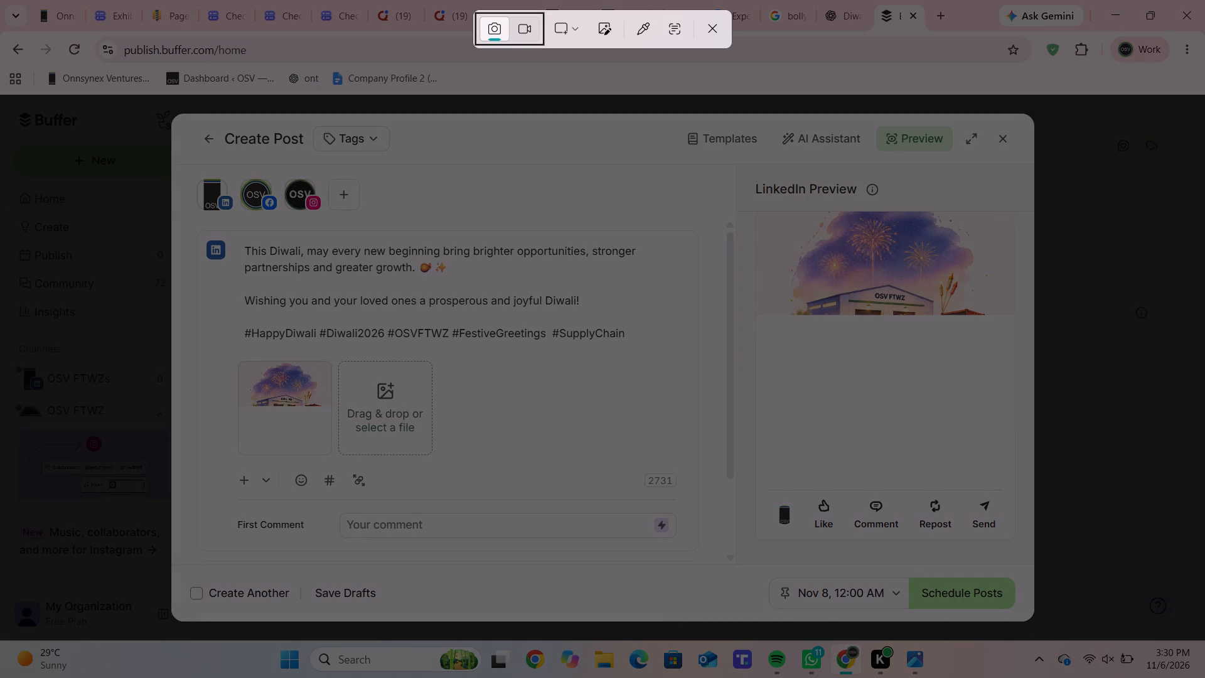
pyautogui.moveTo(1, 97); pyautogui.dragTo(1204, 677)
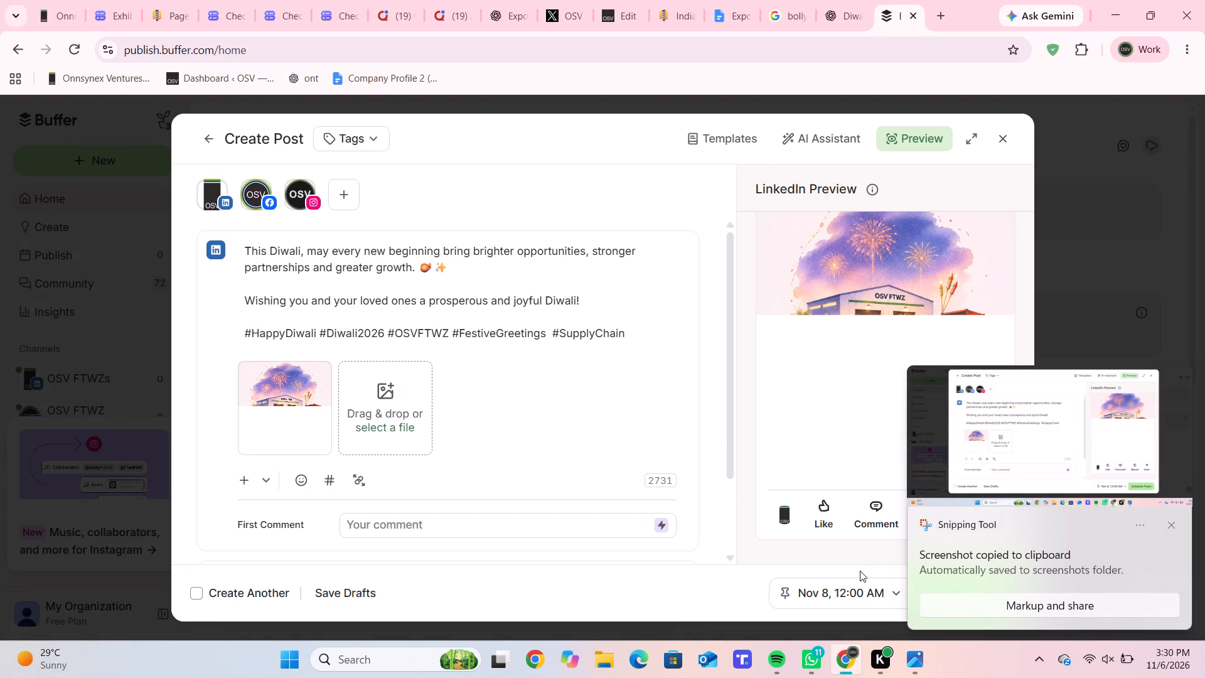
pyautogui.click(855, 553)
pyautogui.click(1176, 522)
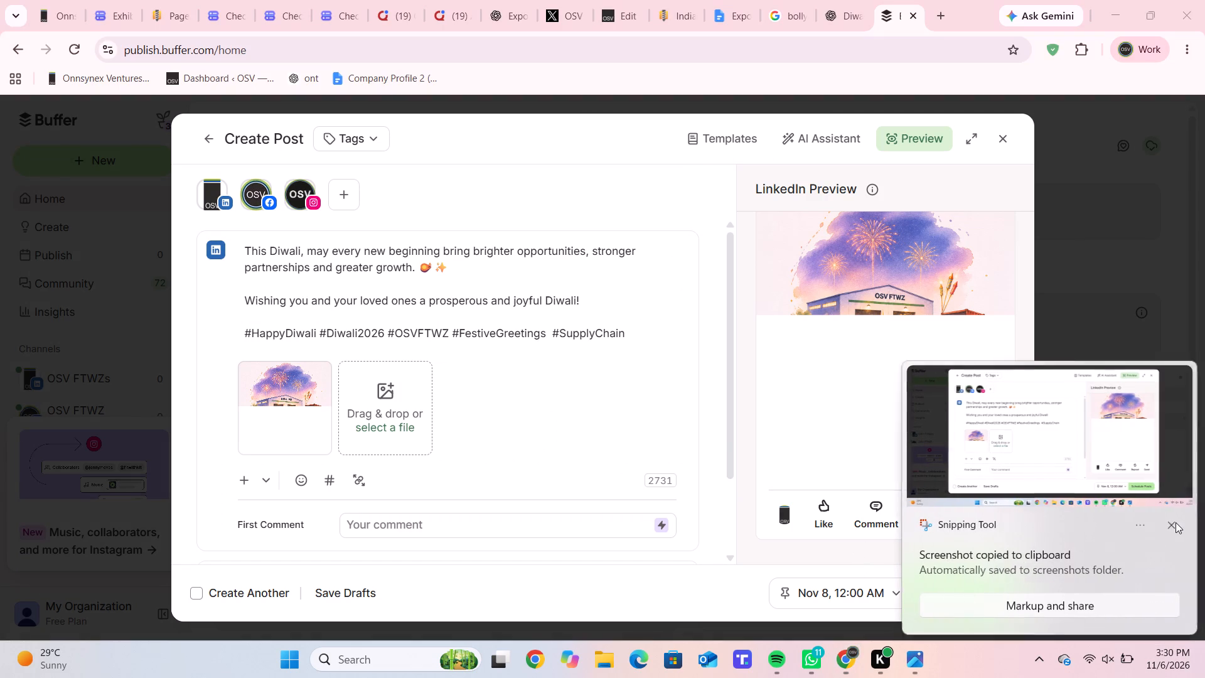
# Schedule the Diwali post on the LinkedIn, Facebook and Instagram channels for Nov 8, 12:00 AM and check the upcoming posts.
pyautogui.click(989, 592)
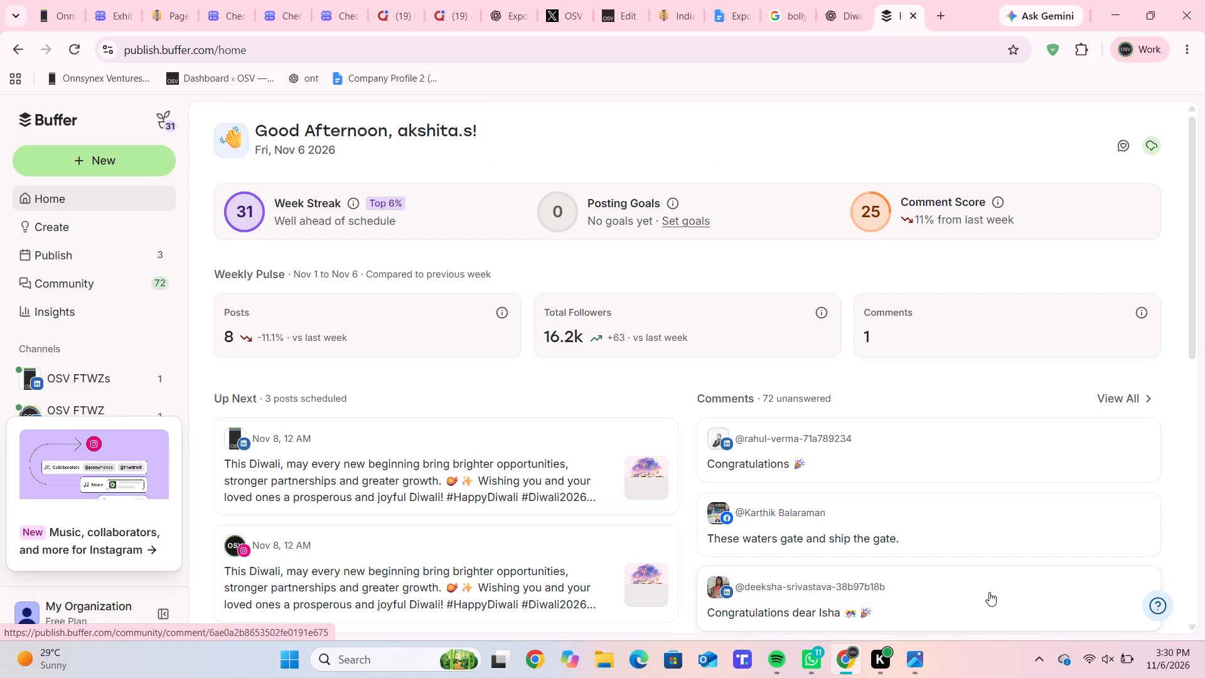
pyautogui.scroll(-2, 845, 541)
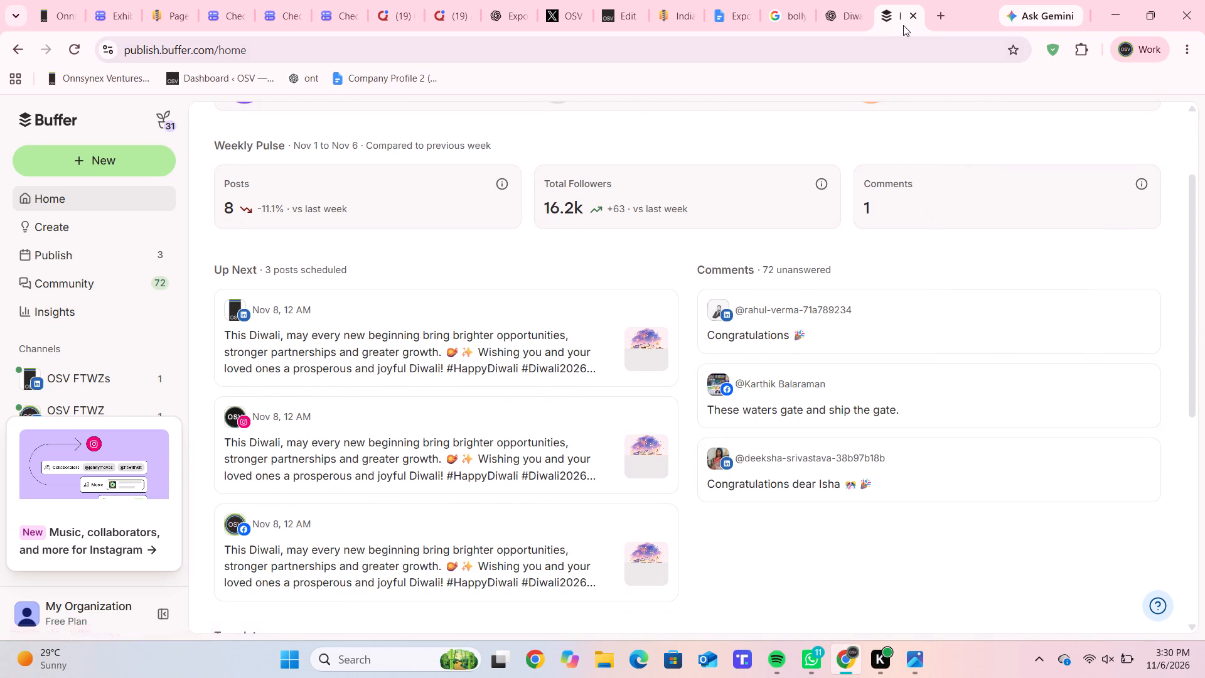
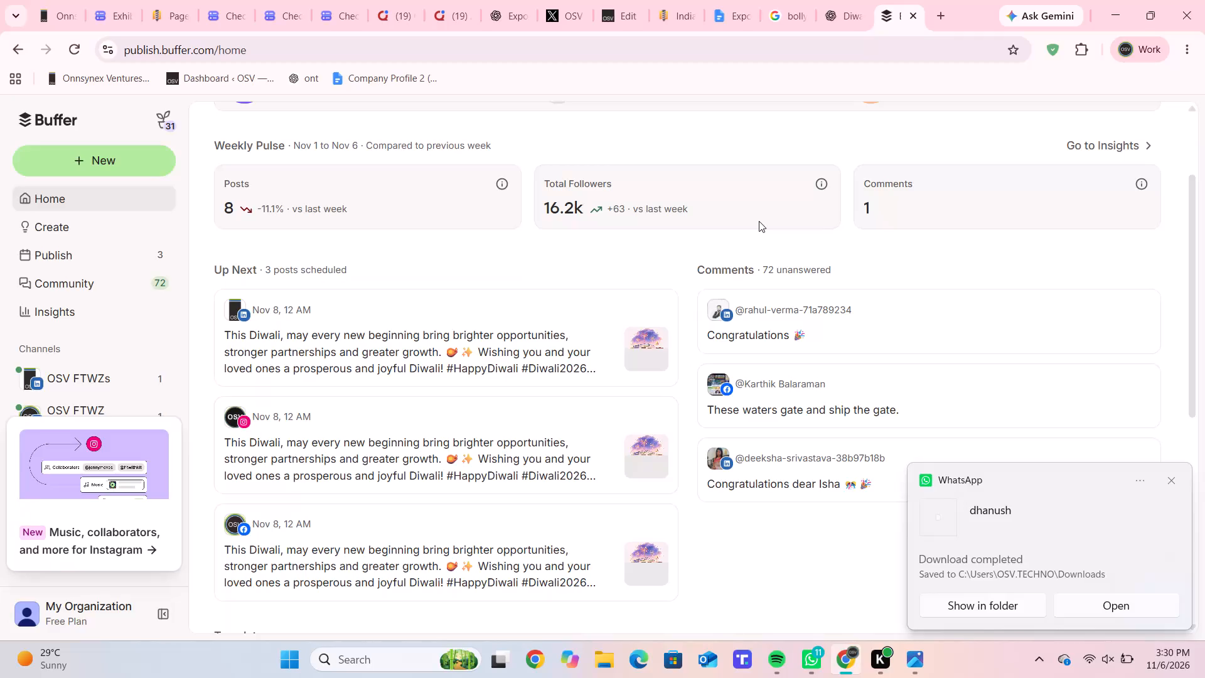
# Search the web for "meta business suite" in a new browser tab and open the Log In to Meta Business Suite result.
pyautogui.click(938, 14)
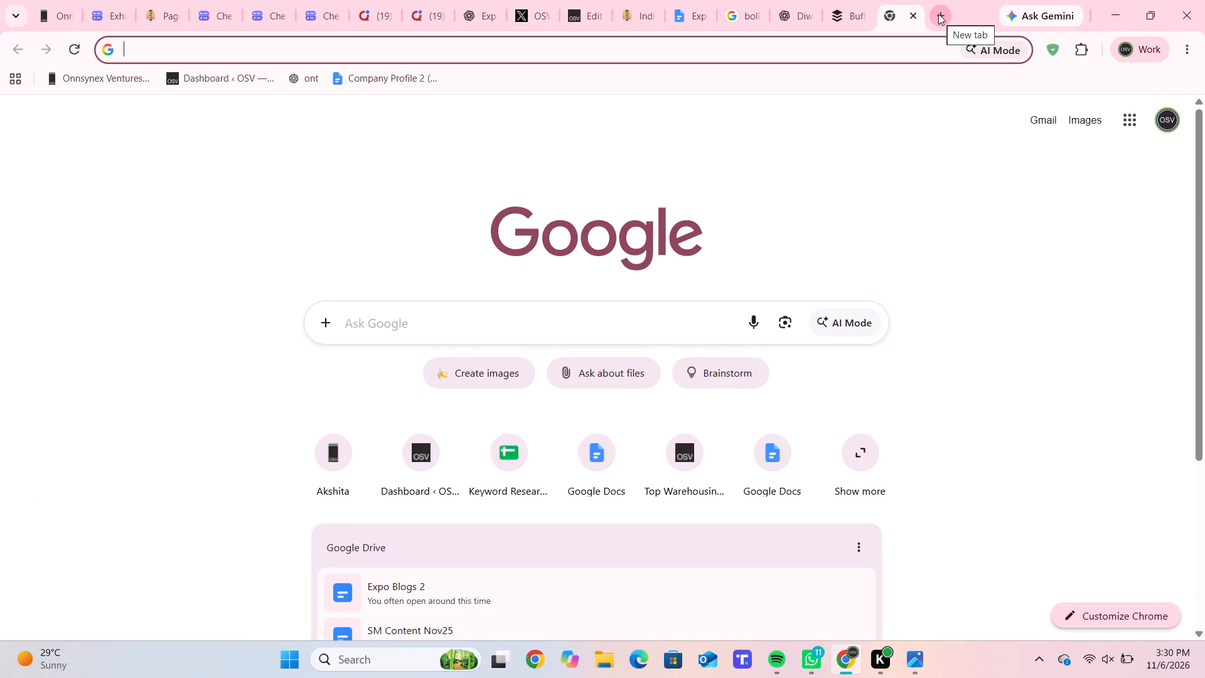
pyautogui.click(652, 329)
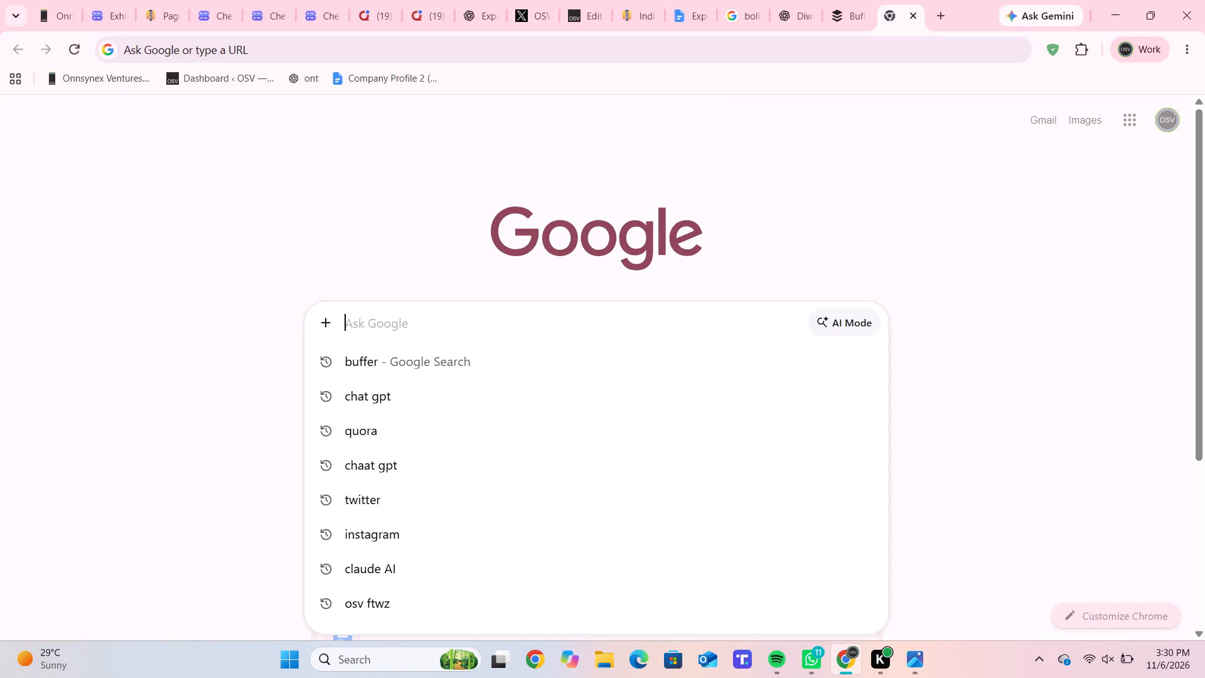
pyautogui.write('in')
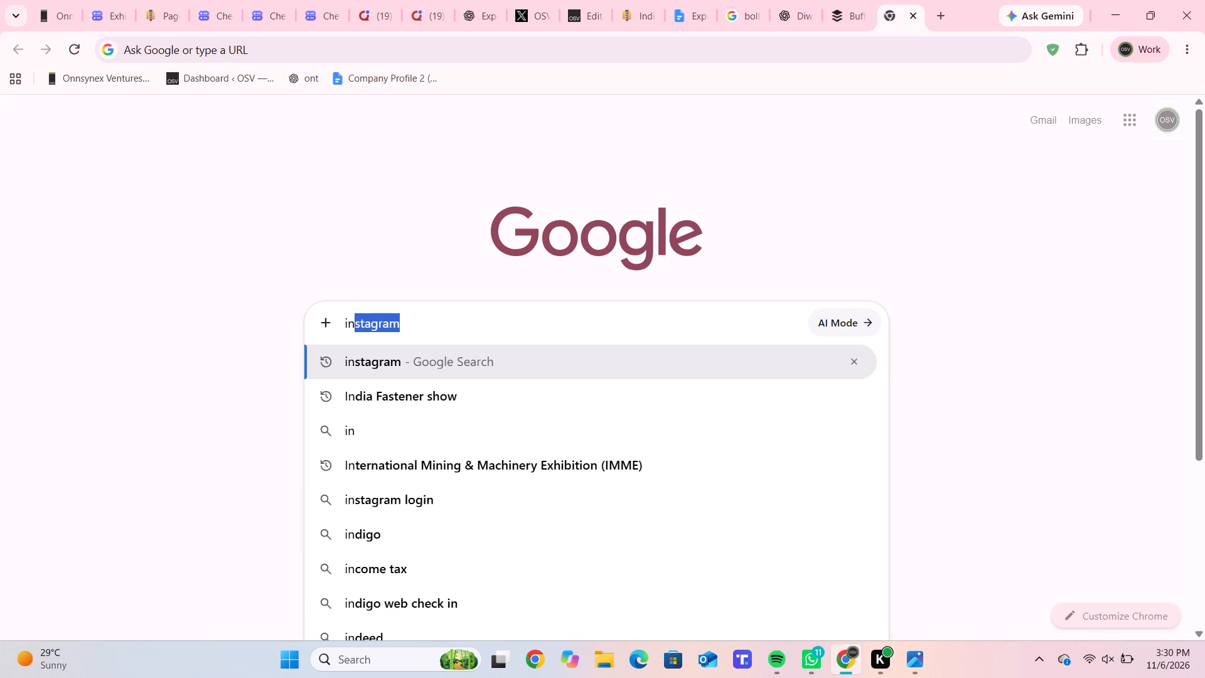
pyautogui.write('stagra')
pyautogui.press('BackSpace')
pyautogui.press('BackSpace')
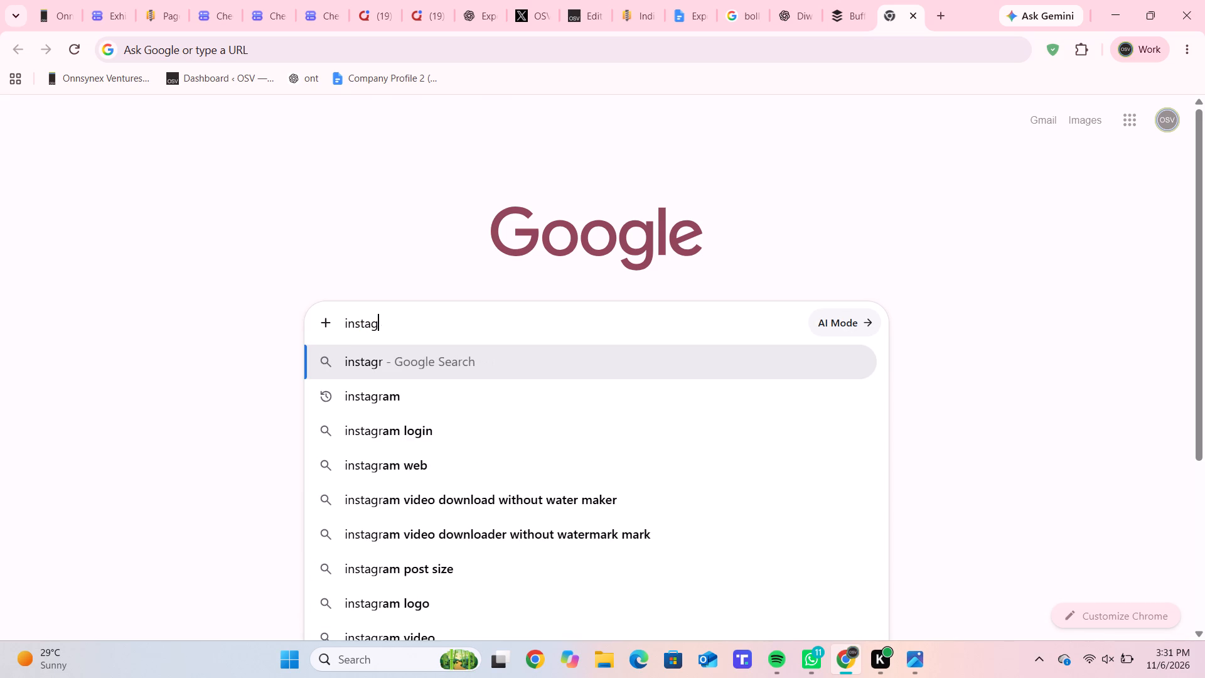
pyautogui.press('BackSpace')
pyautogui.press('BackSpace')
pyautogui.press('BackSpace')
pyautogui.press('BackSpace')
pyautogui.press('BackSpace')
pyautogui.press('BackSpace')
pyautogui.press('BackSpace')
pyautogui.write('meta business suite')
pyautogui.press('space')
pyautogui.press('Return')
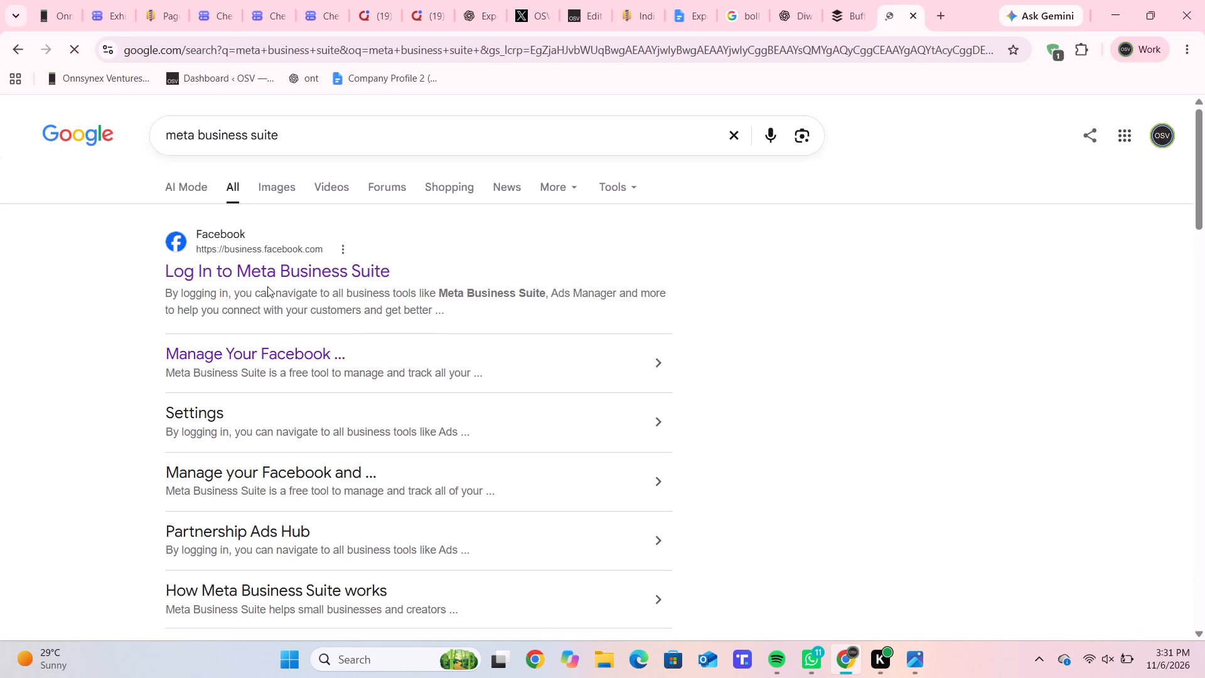
pyautogui.click(267, 286)
pyautogui.click(262, 277)
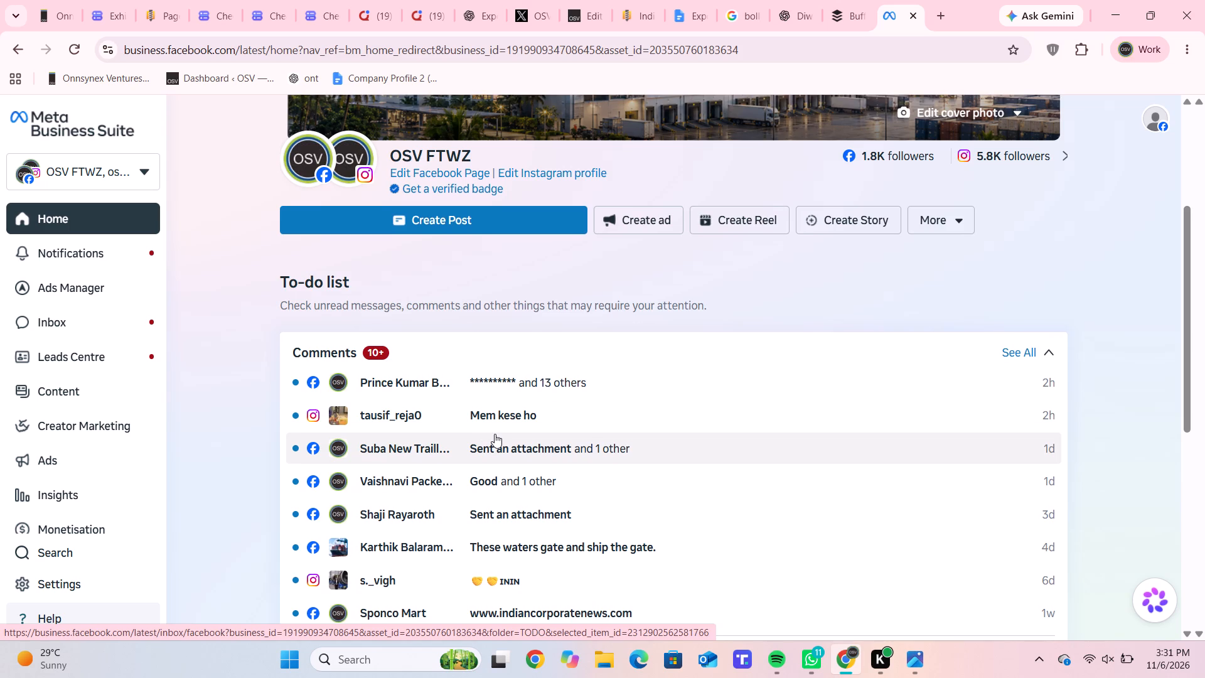
# Open the Instagram comment "Mem kese ho" from the home page's to-do list and look through the Instagram comments inbox.
pyautogui.scroll(-1, 495, 434)
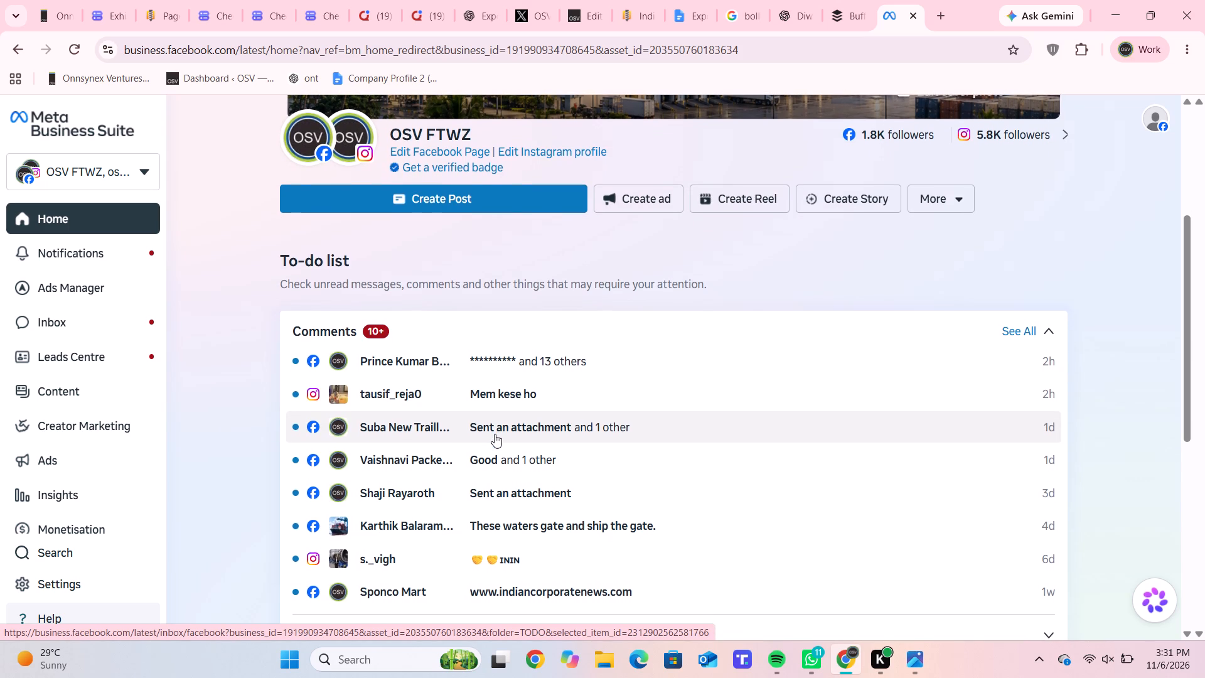
pyautogui.scroll(-1, 495, 434)
pyautogui.click(412, 397)
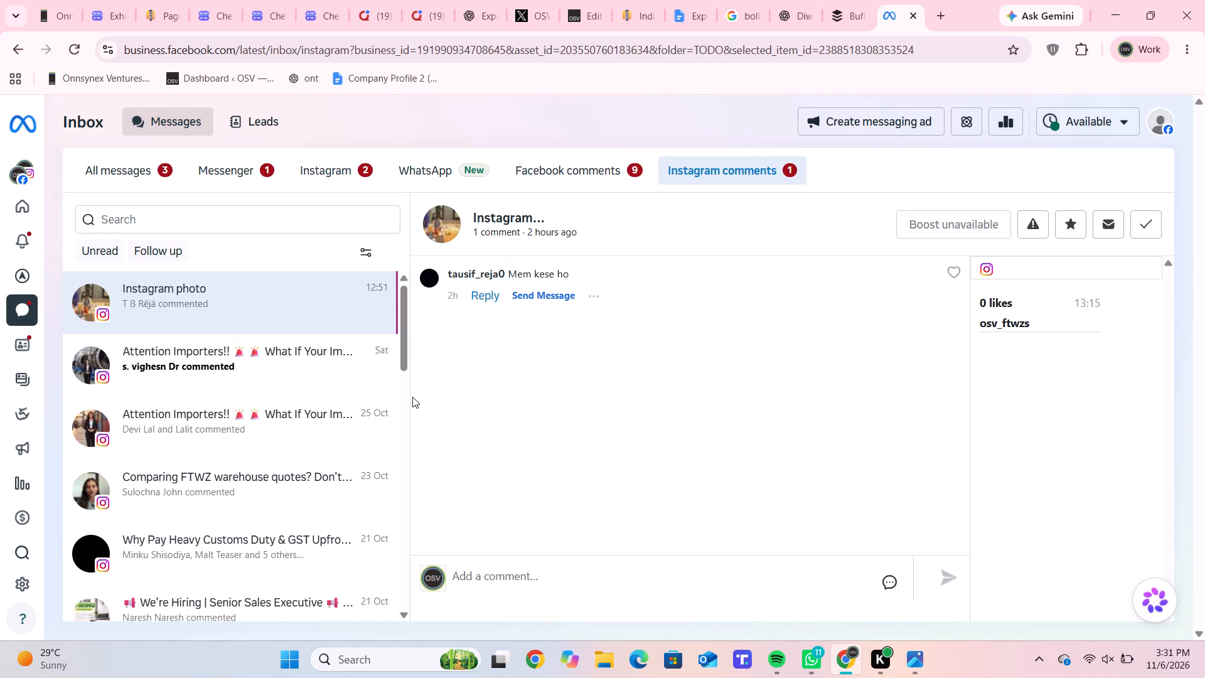
pyautogui.scroll(-1, 677, 369)
pyautogui.click(622, 321)
pyautogui.scroll(-1, 295, 529)
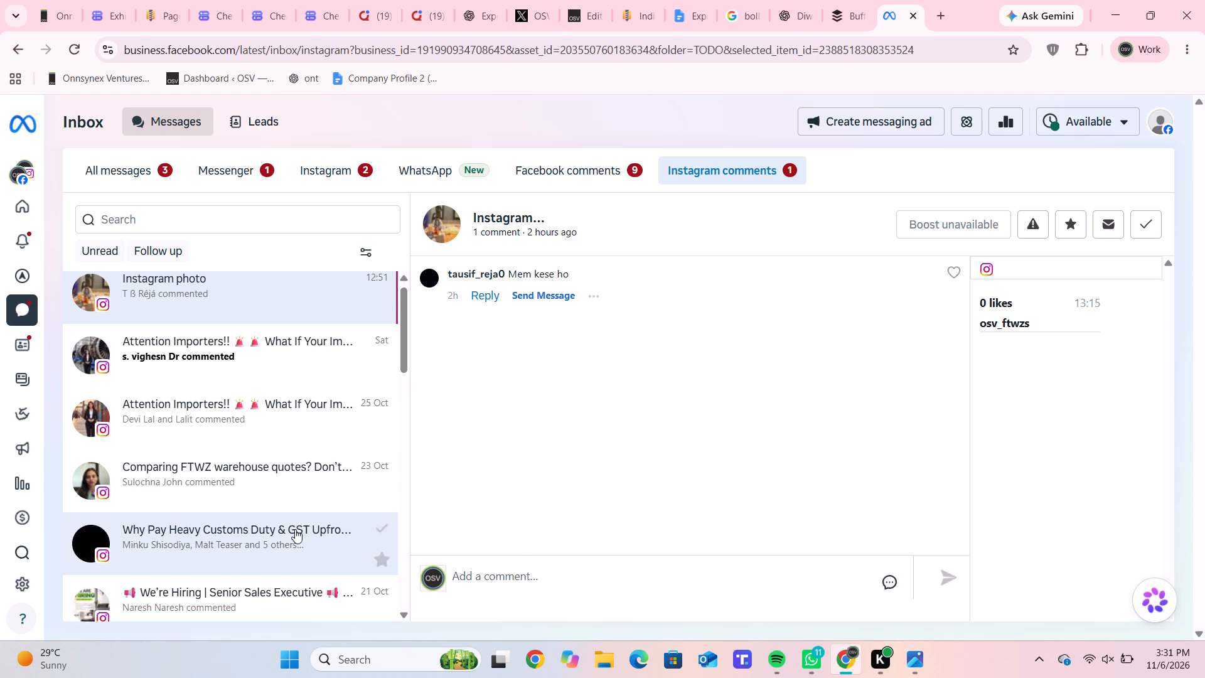
pyautogui.scroll(-1, 295, 529)
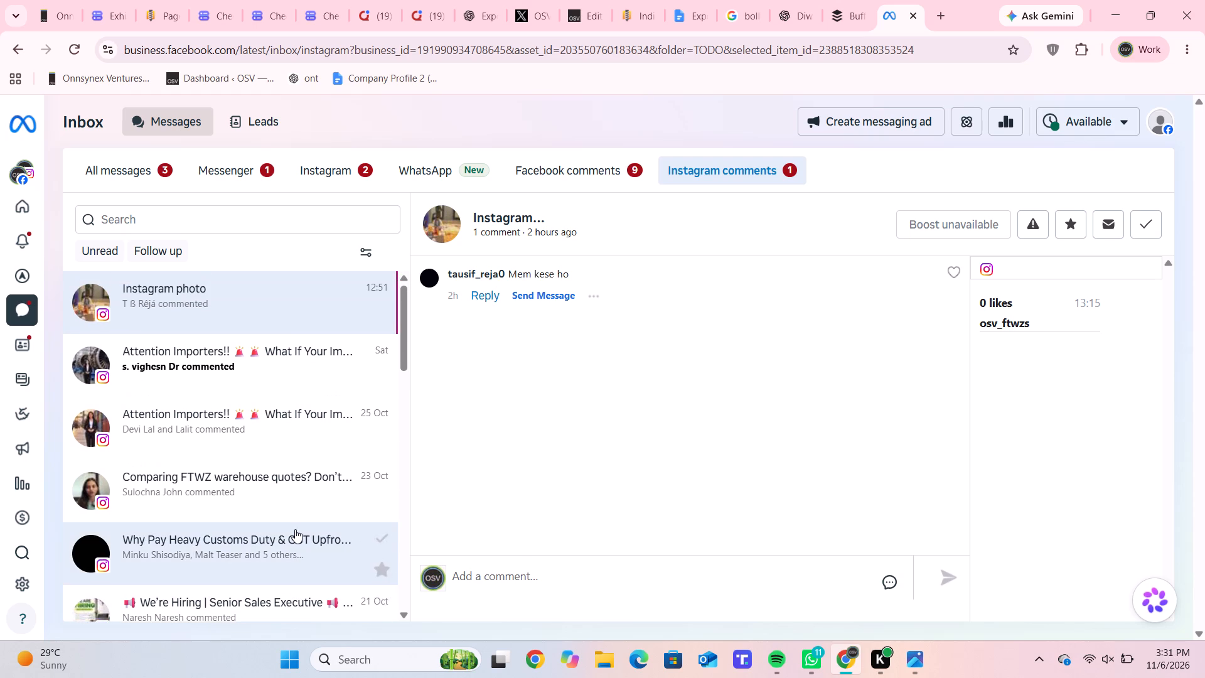
pyautogui.scroll(-1, 295, 529)
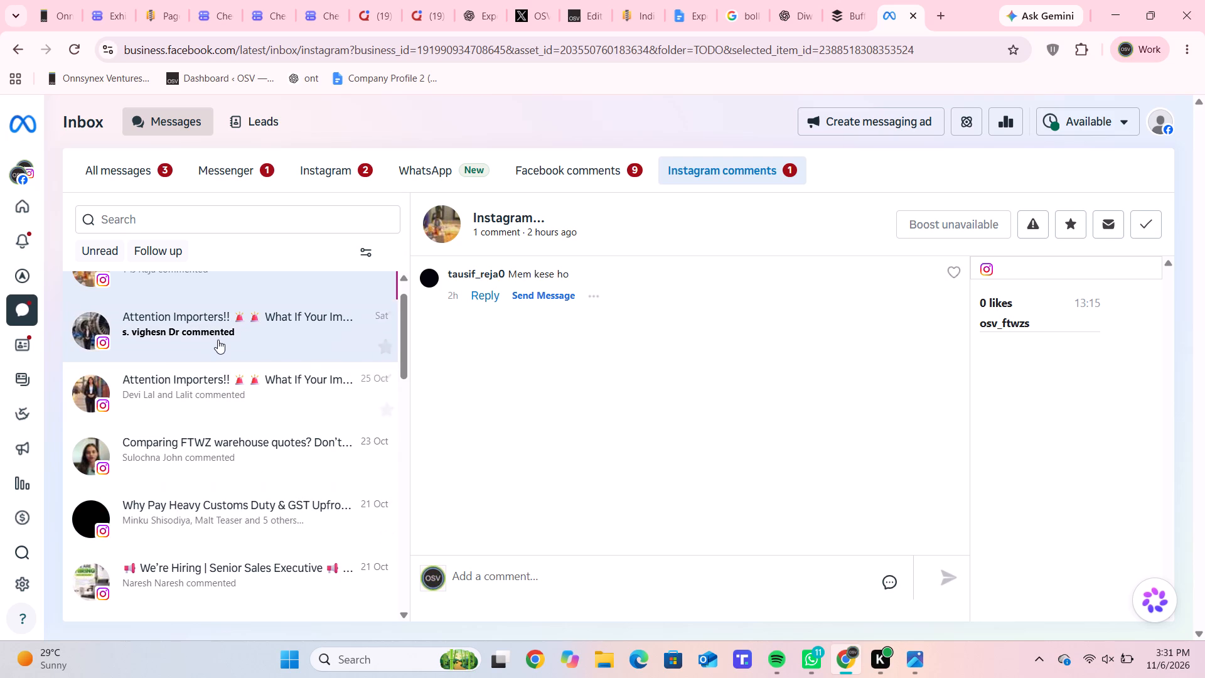
# View Saturday's comment on the "Attention Importers!!" Instagram post and browse the older commented posts in the inbox.
pyautogui.click(218, 340)
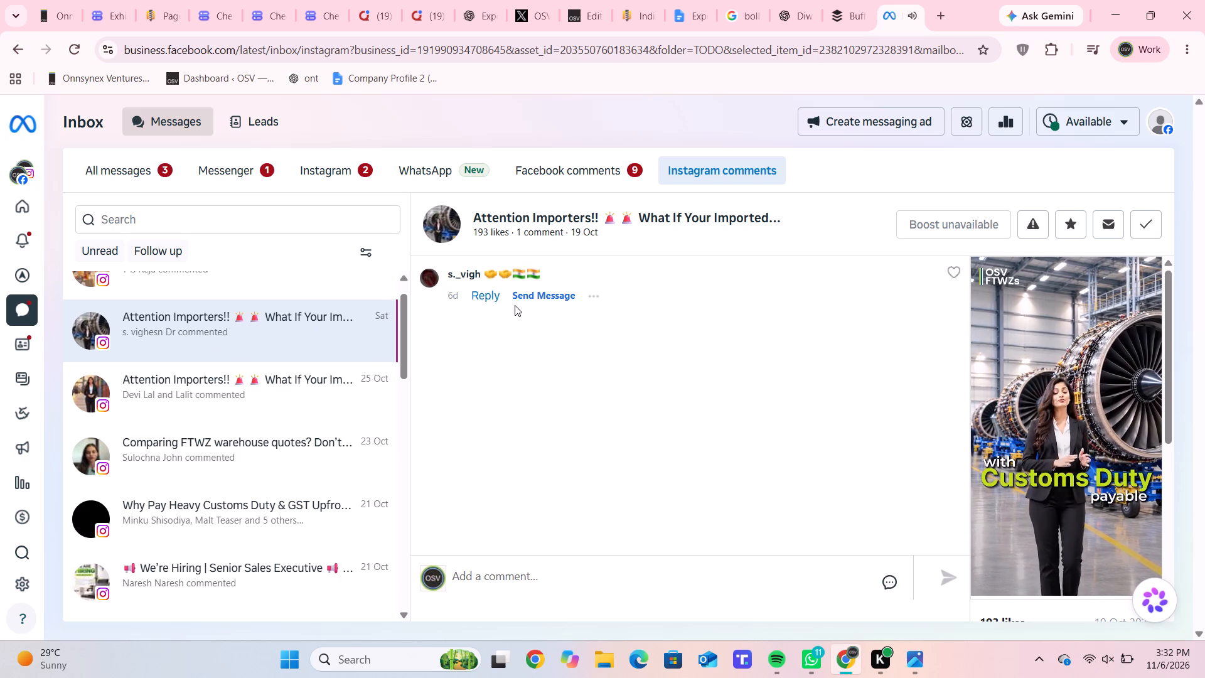
pyautogui.scroll(-2, 267, 495)
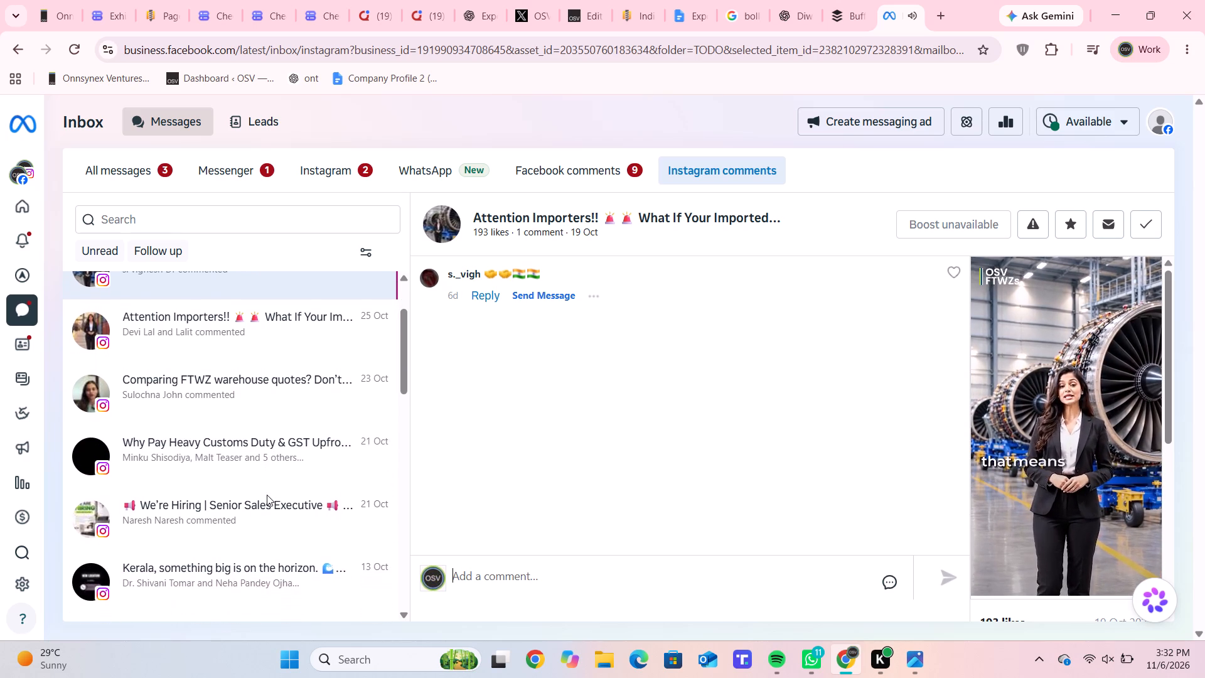
pyautogui.scroll(-2, 267, 495)
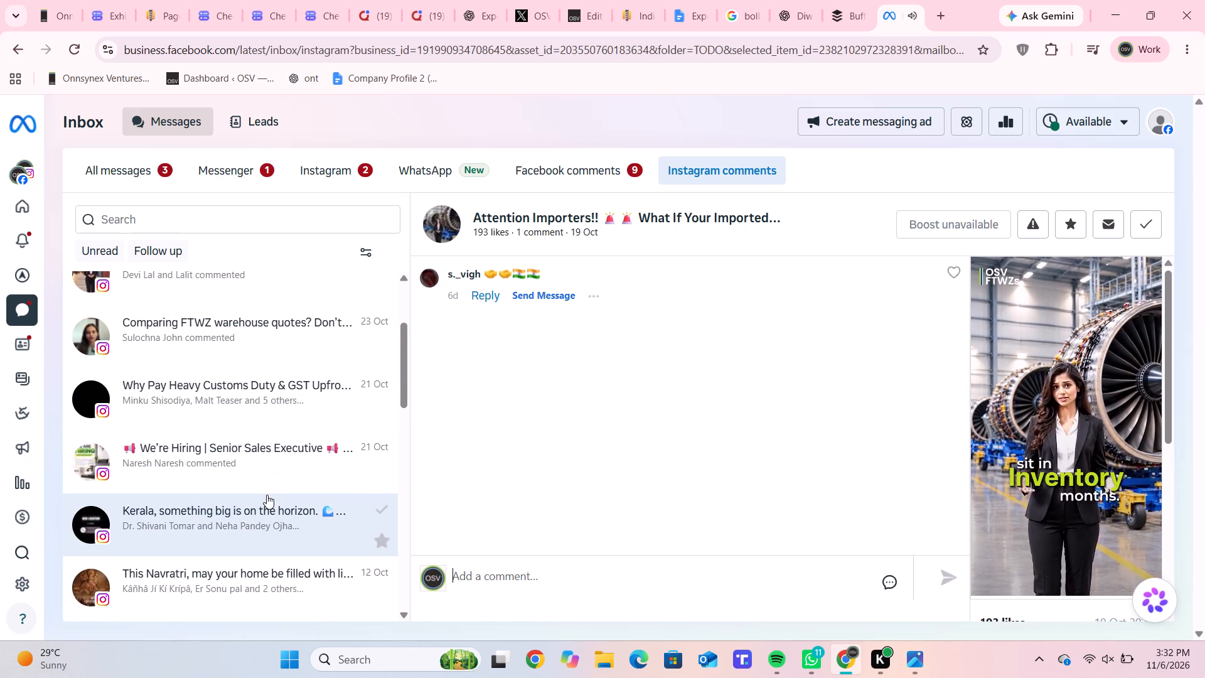
pyautogui.scroll(3, 267, 495)
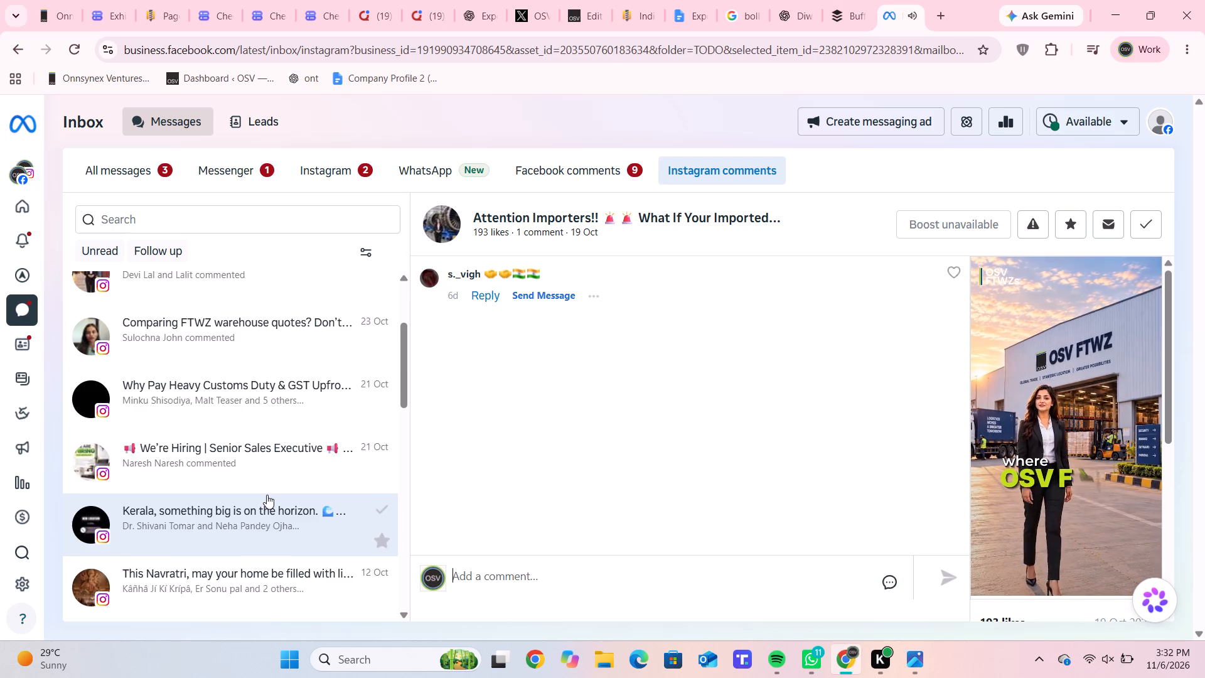
pyautogui.scroll(4, 267, 495)
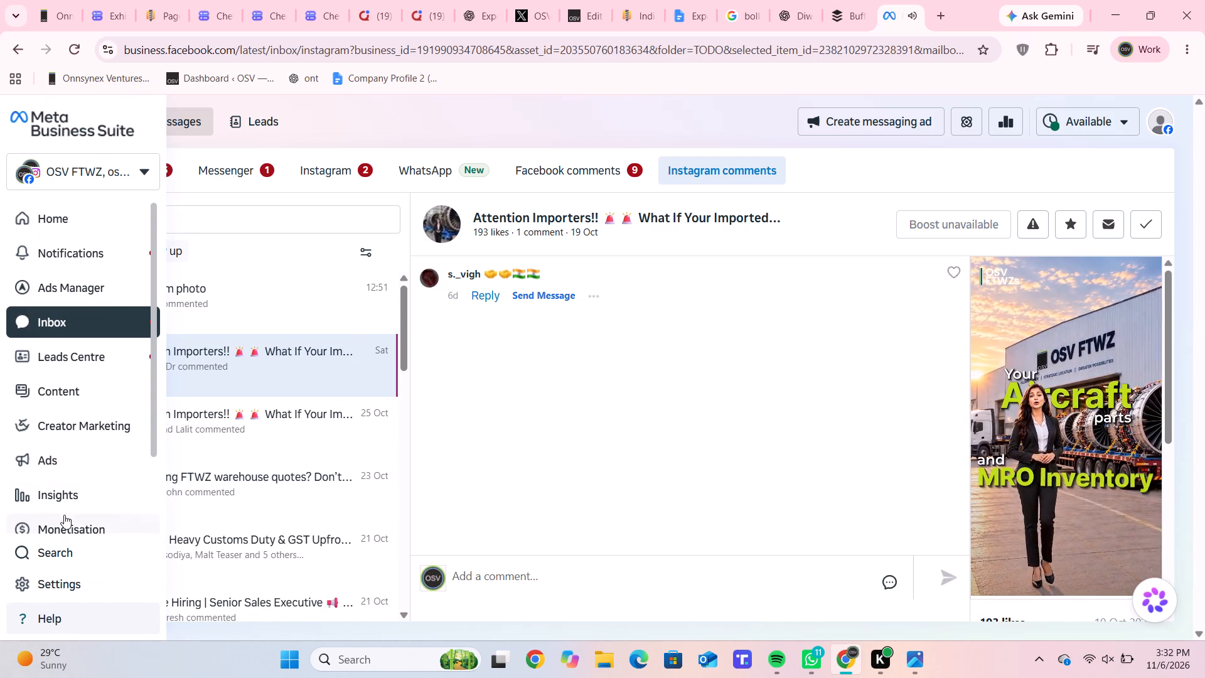
# Open the full list of Meta Business Suite tools.
pyautogui.scroll(-1, 52, 507)
pyautogui.click(55, 458)
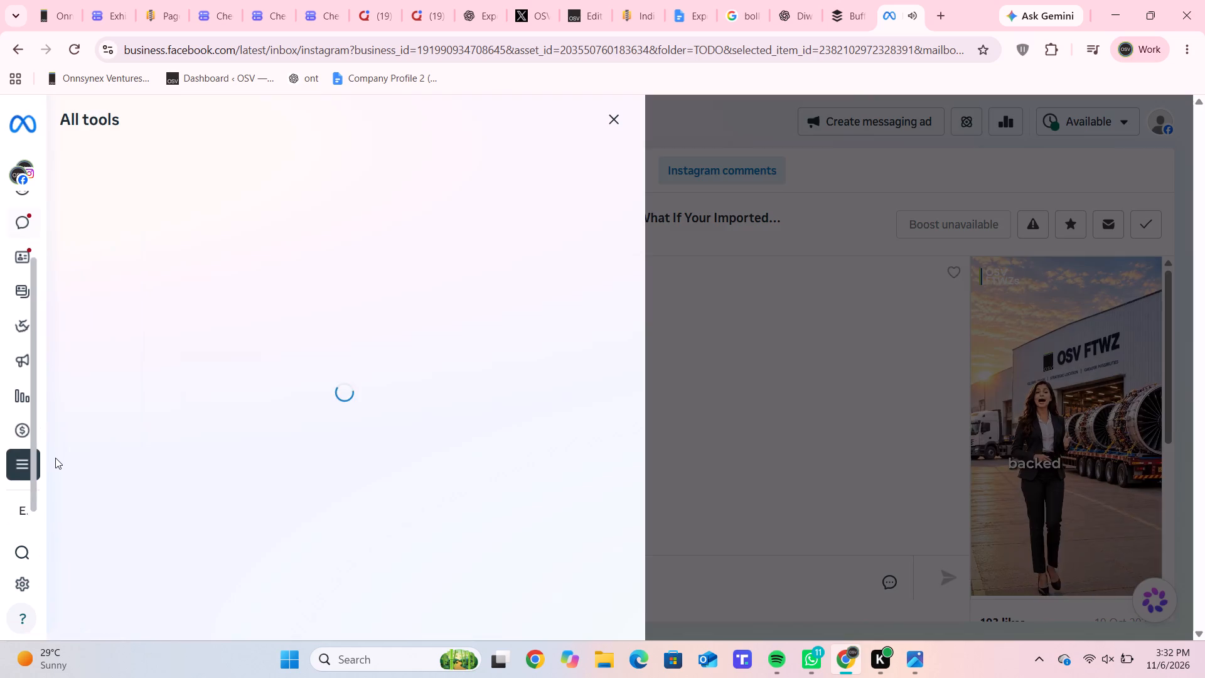
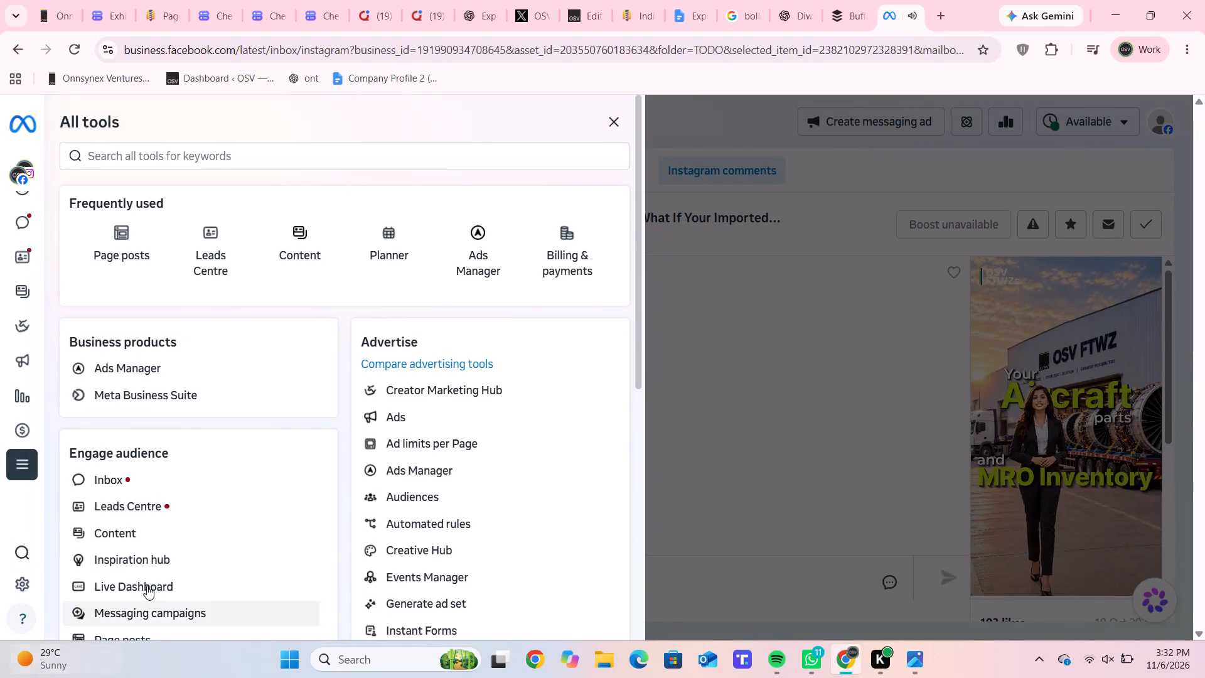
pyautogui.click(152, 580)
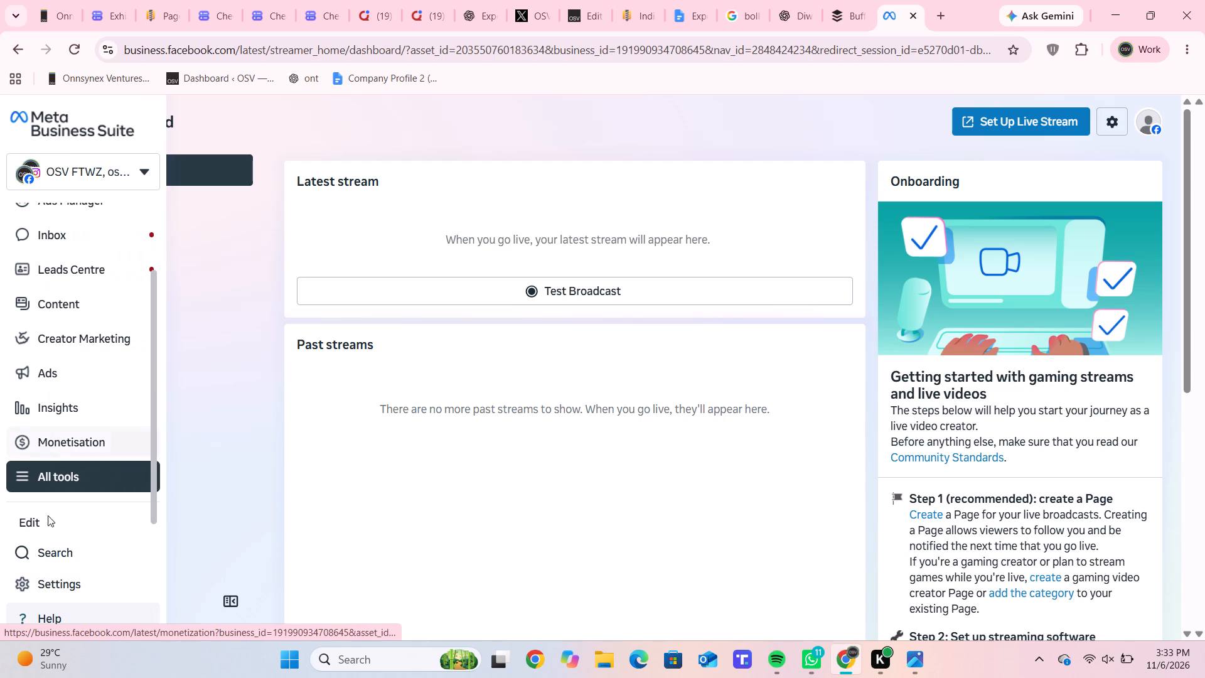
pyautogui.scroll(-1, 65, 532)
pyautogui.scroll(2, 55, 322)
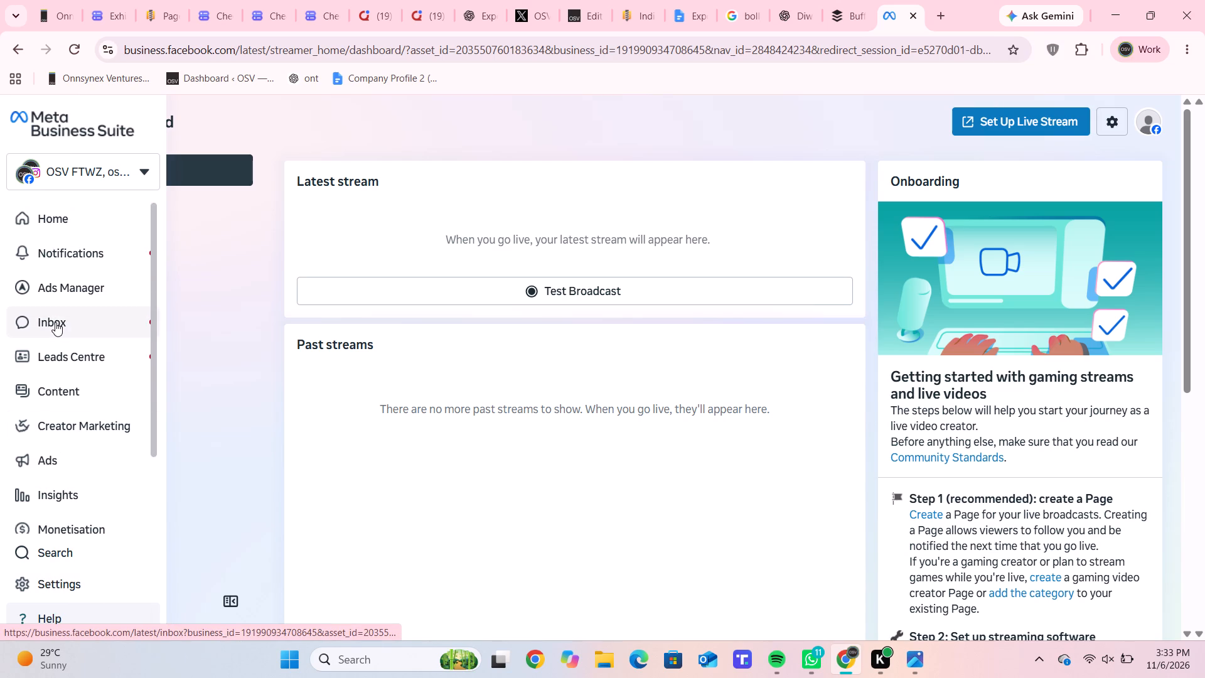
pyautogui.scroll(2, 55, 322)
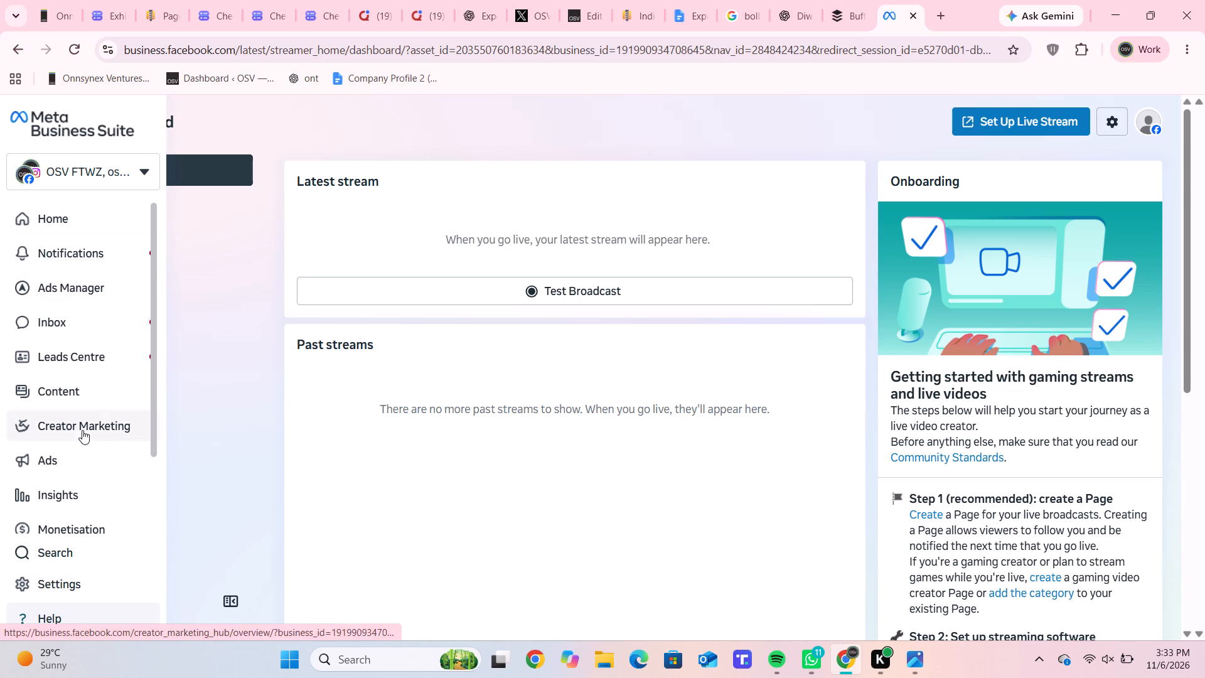
# Open the Planner content calendar from the full list of tools.
pyautogui.scroll(-2, 71, 520)
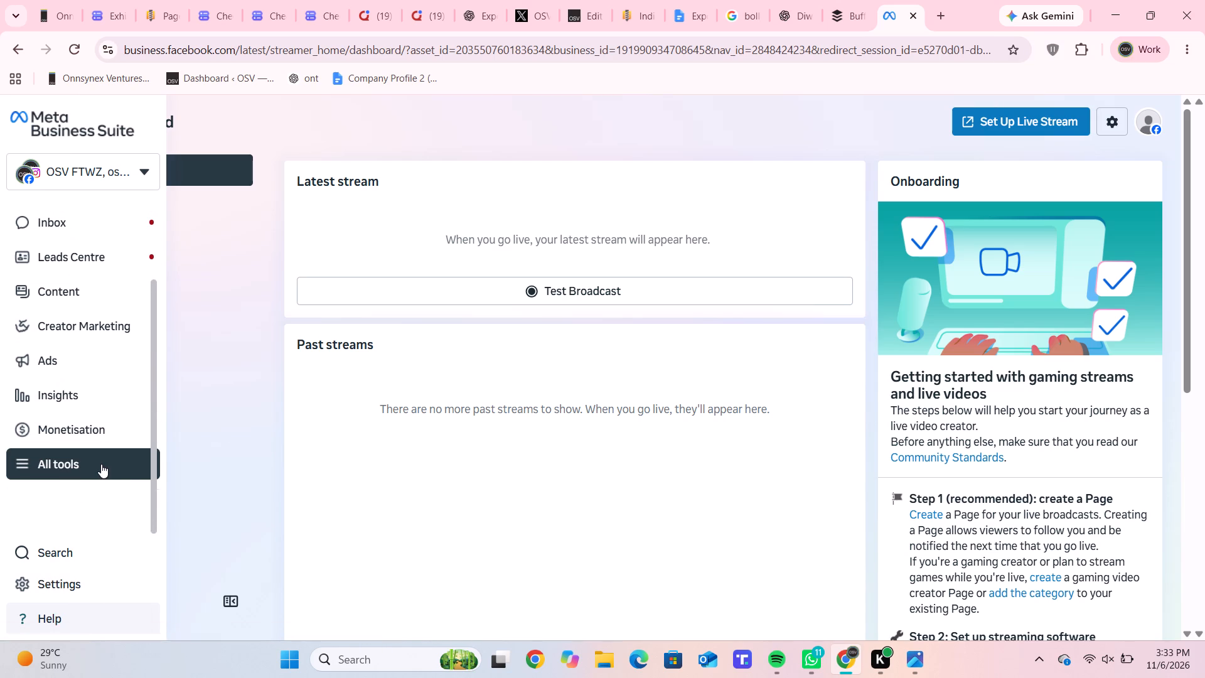
pyautogui.click(101, 464)
pyautogui.scroll(-2, 174, 561)
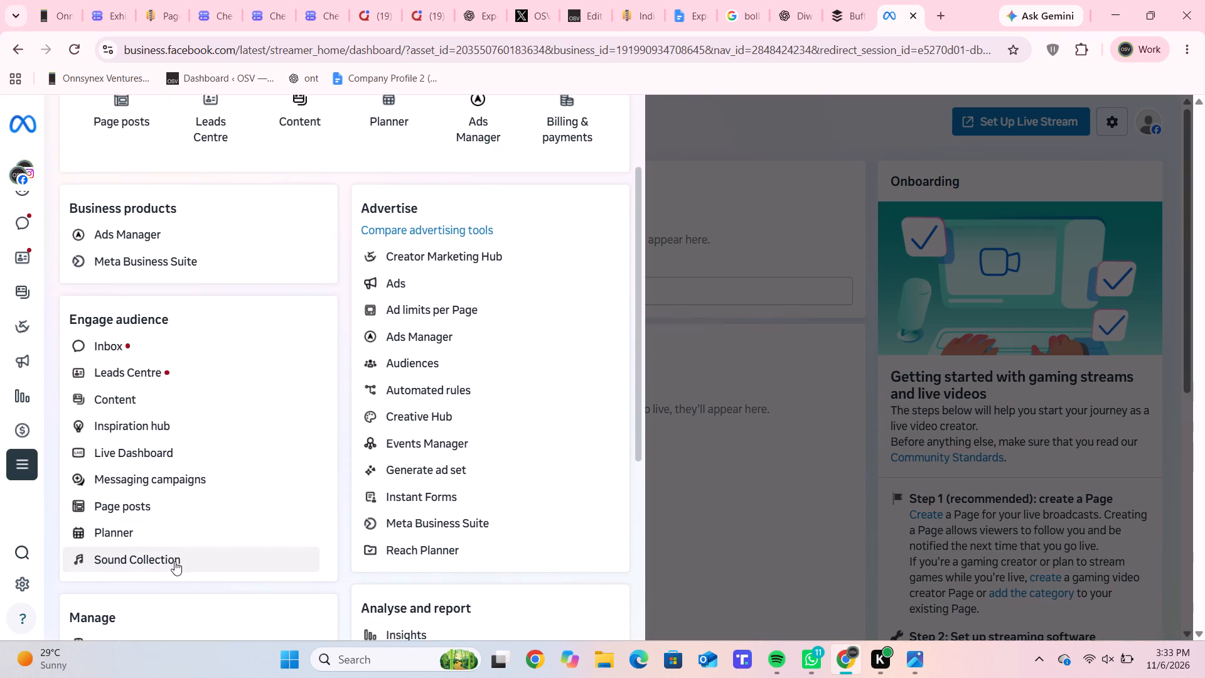
pyautogui.scroll(-1, 174, 561)
pyautogui.click(144, 524)
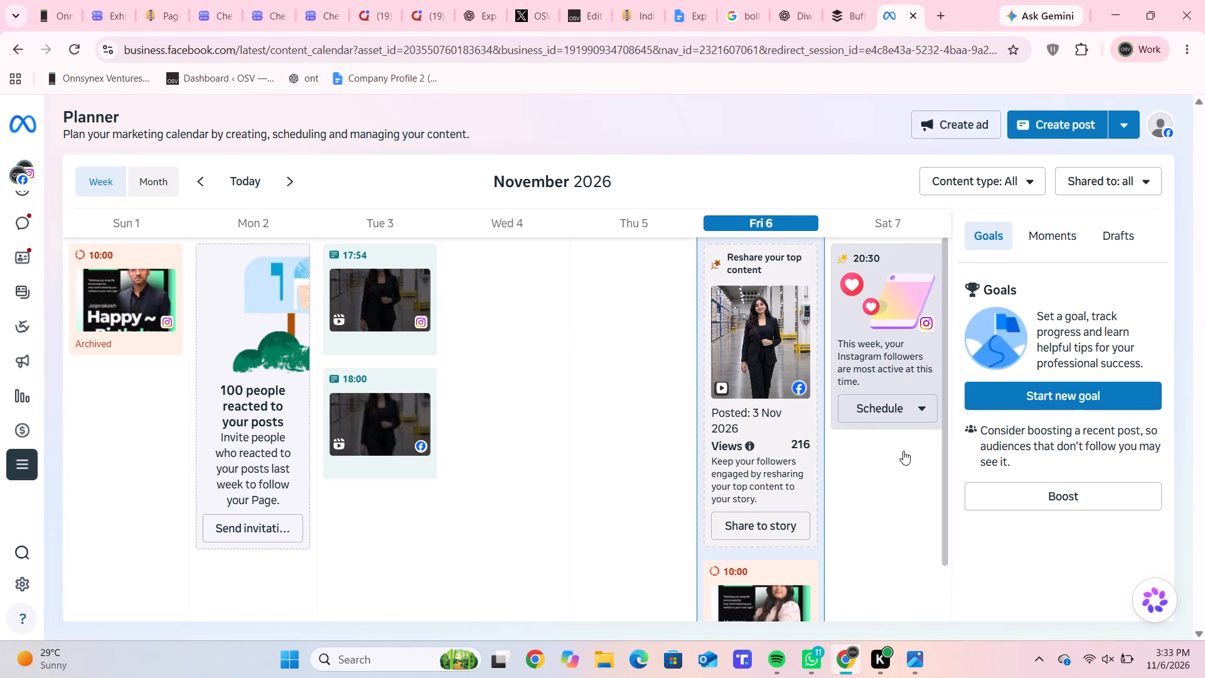
# Start a new scheduled story for Saturday 7 November from the calendar and close the schedule dialog without picking other times.
pyautogui.click(884, 601)
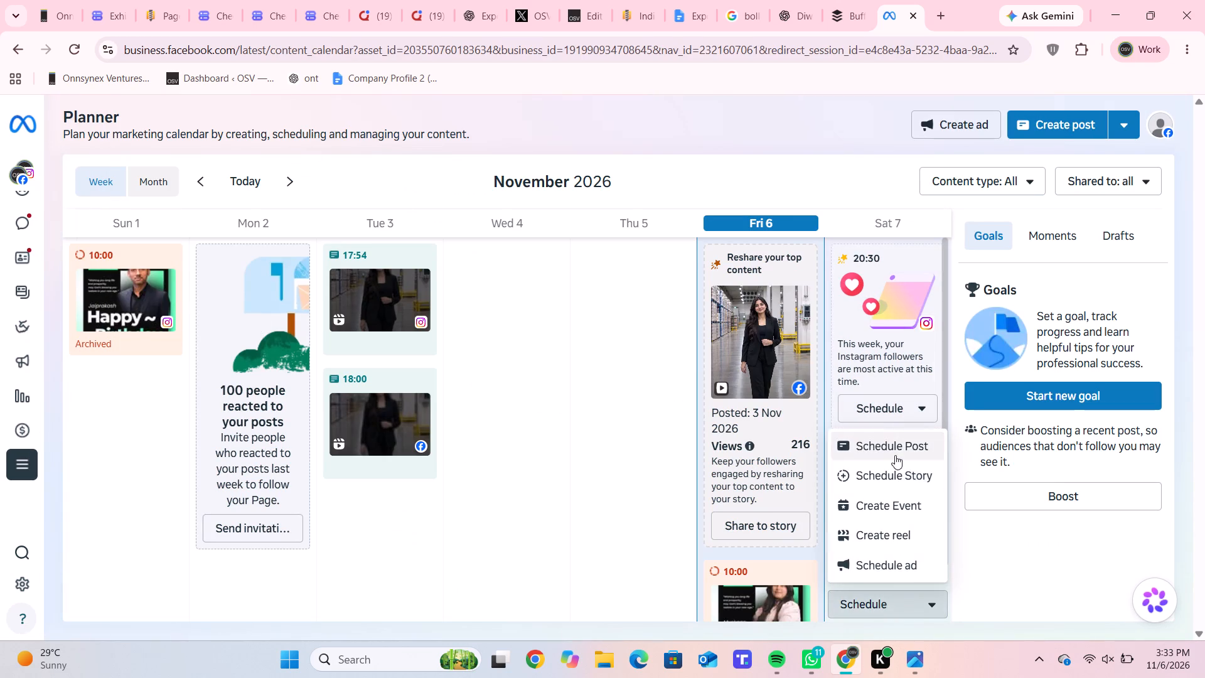
pyautogui.click(902, 482)
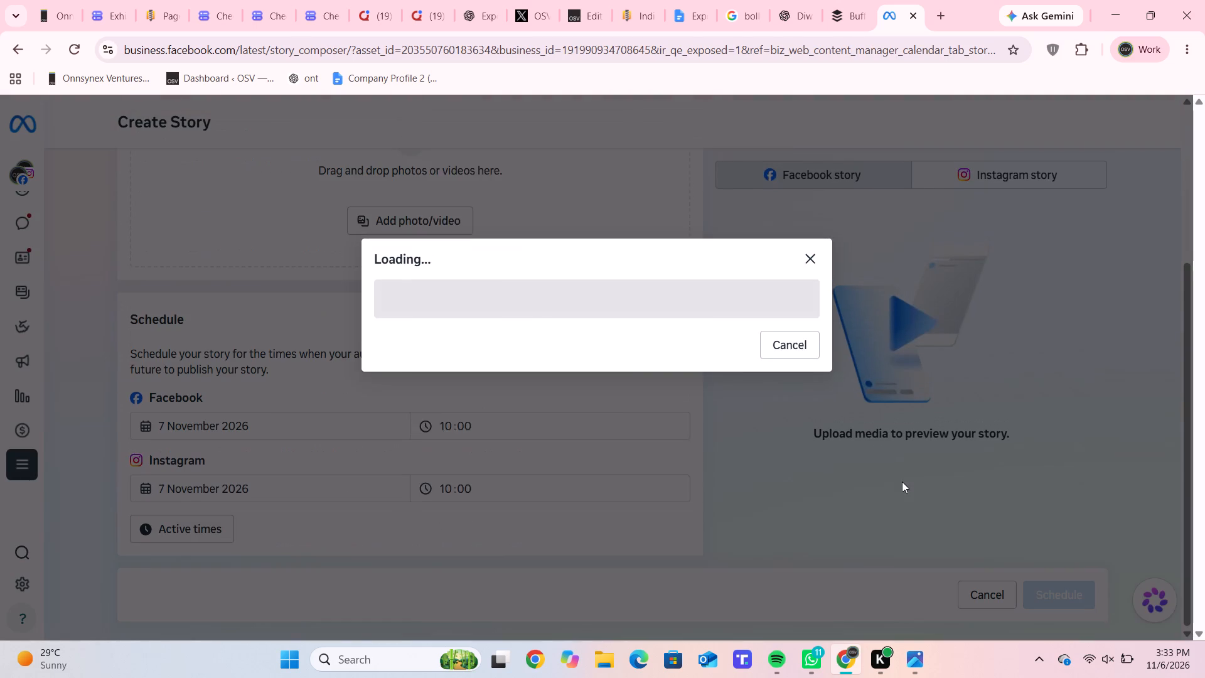
pyautogui.moveTo(741, 164); pyautogui.dragTo(768, 166)
pyautogui.click(768, 166)
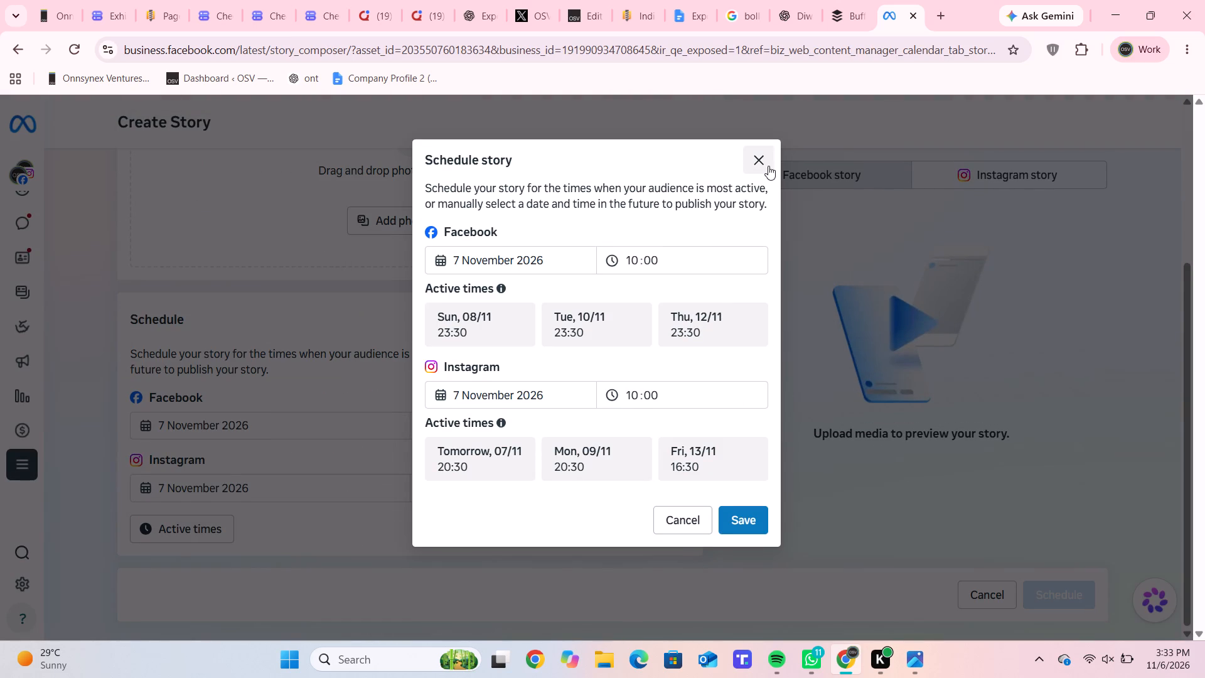
# Deselect the OSV FTWZ Facebook Page as a story destination, keeping only the osv_ftwzs Instagram account.
pyautogui.scroll(1, 557, 358)
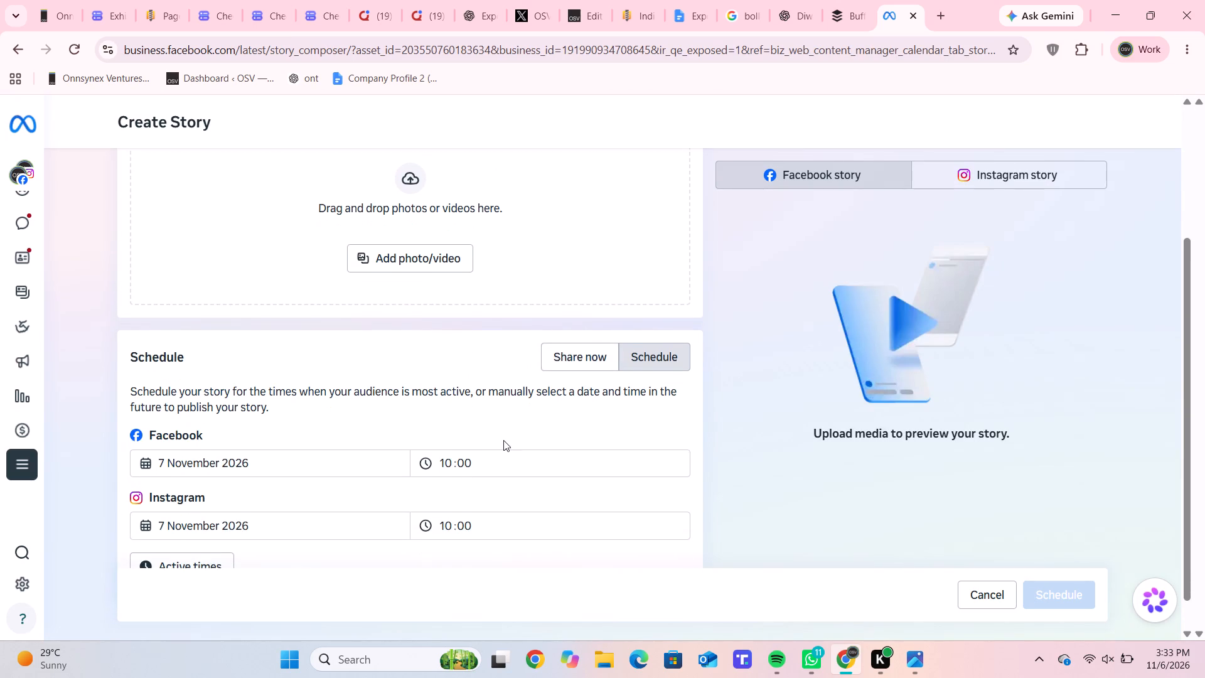
pyautogui.scroll(1, 503, 440)
pyautogui.click(326, 186)
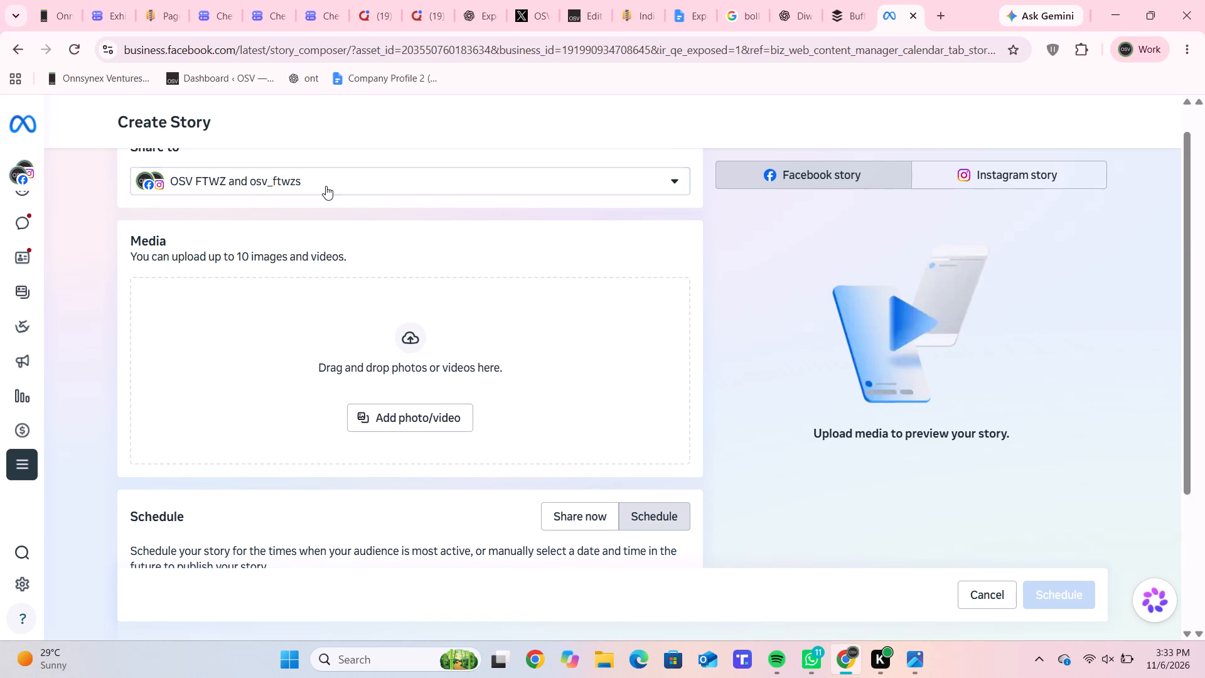
pyautogui.click(328, 225)
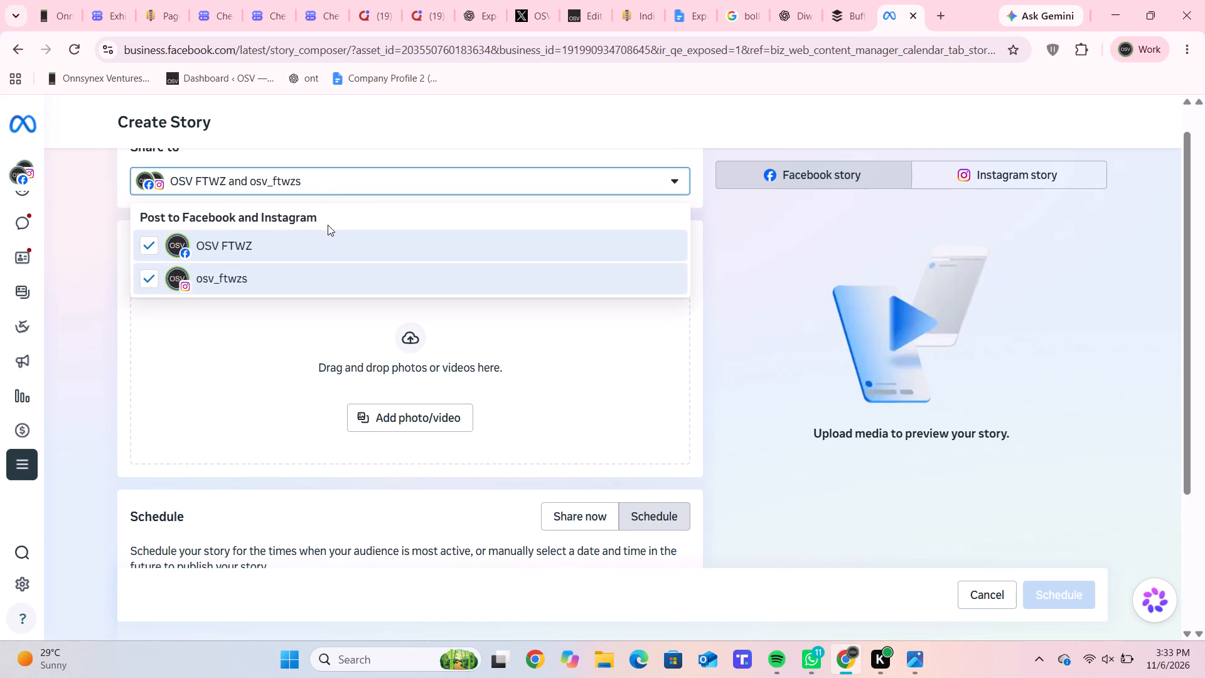
pyautogui.click(330, 250)
# Start adding a photo or video to the story from the Downloads folder.
pyautogui.click(383, 288)
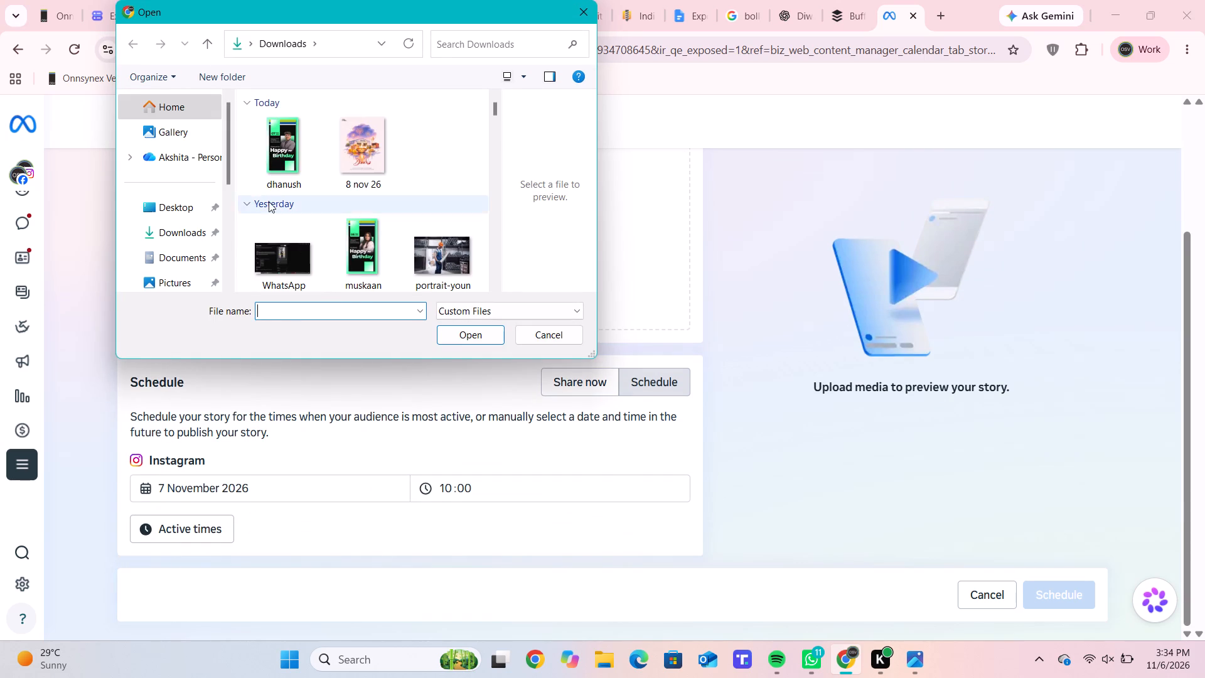
# Upload the dhanush birthday image from Downloads as the media of the Instagram story scheduled for 7 November 2026 at 10:00.
pyautogui.doubleClick(280, 188)
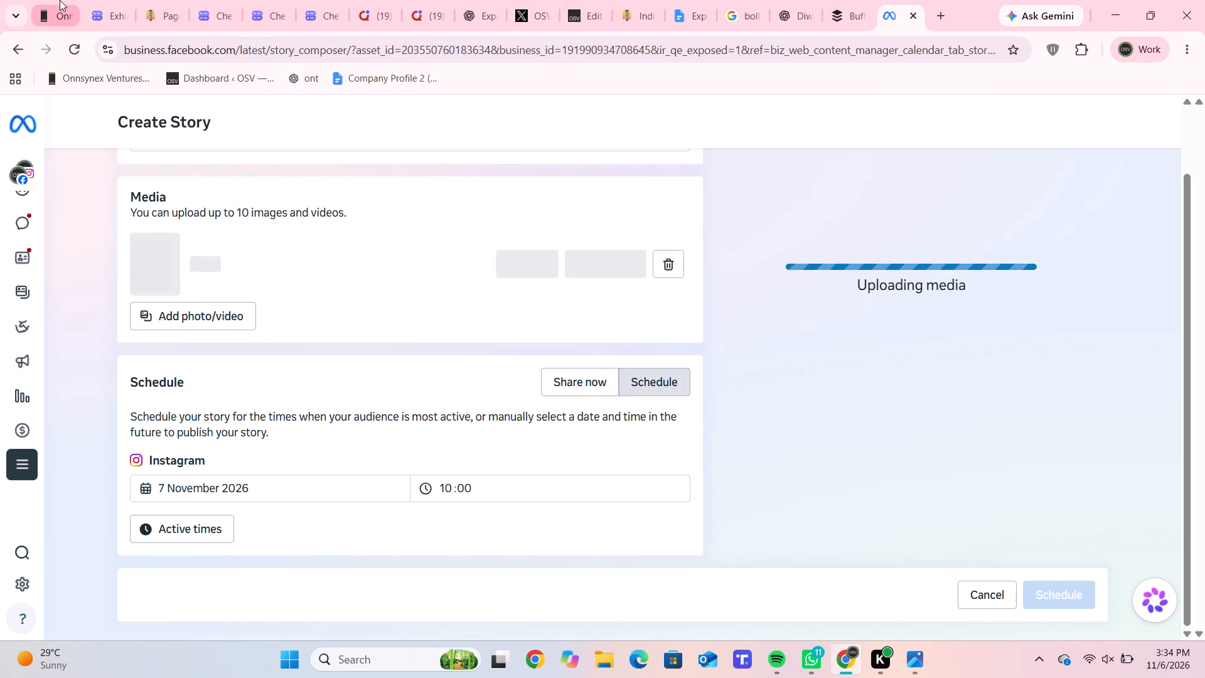
# Examine the doer dashboard's task sections, from Exhibition Marketing and Delegation down to Employee Birthdays & Work Anniversary.
pyautogui.click(60, 0)
pyautogui.scroll(3, 346, 591)
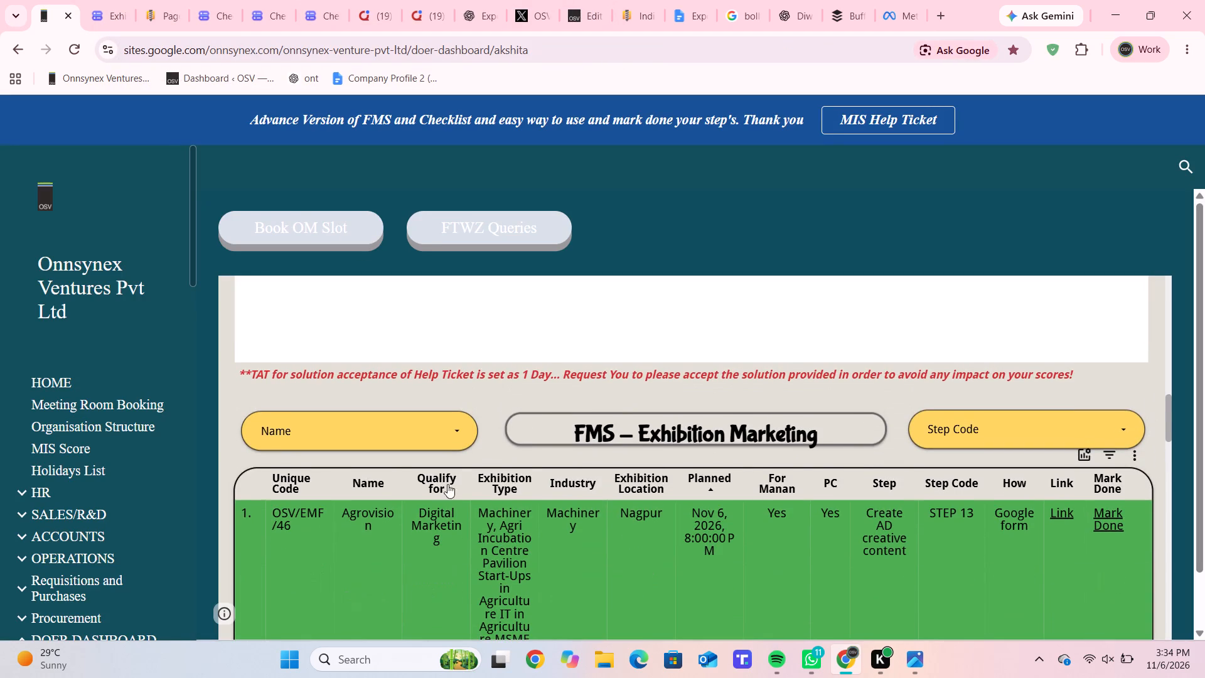
pyautogui.scroll(8, 449, 479)
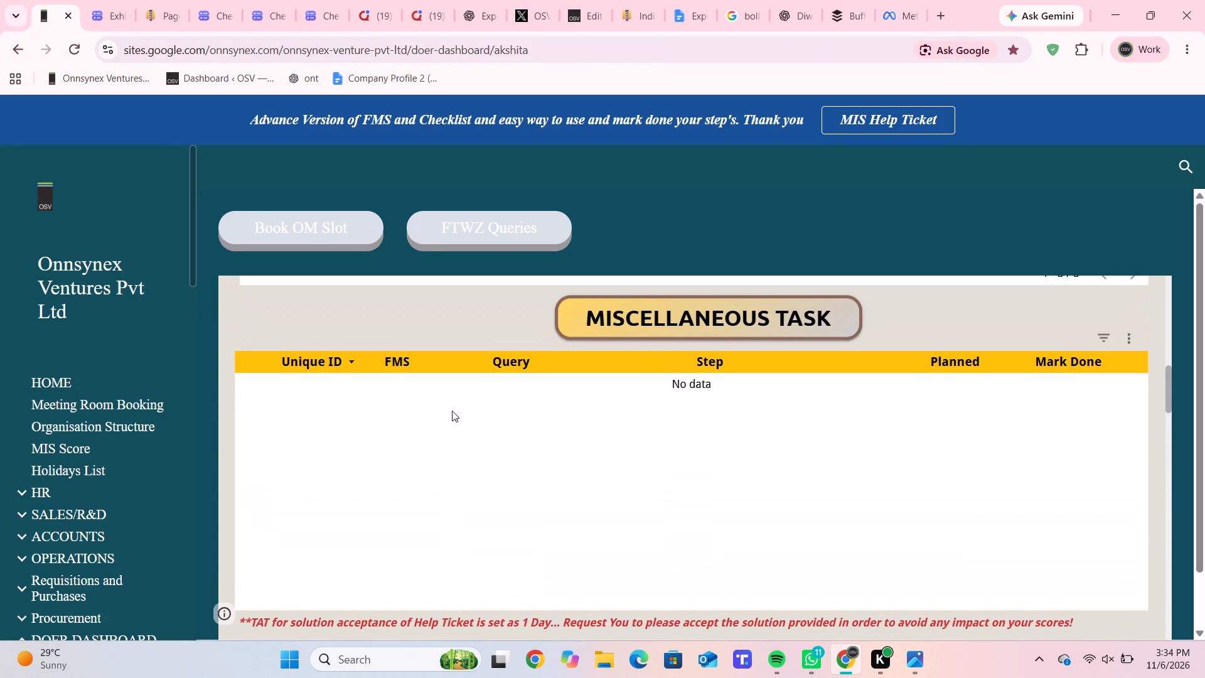
pyautogui.scroll(5, 451, 381)
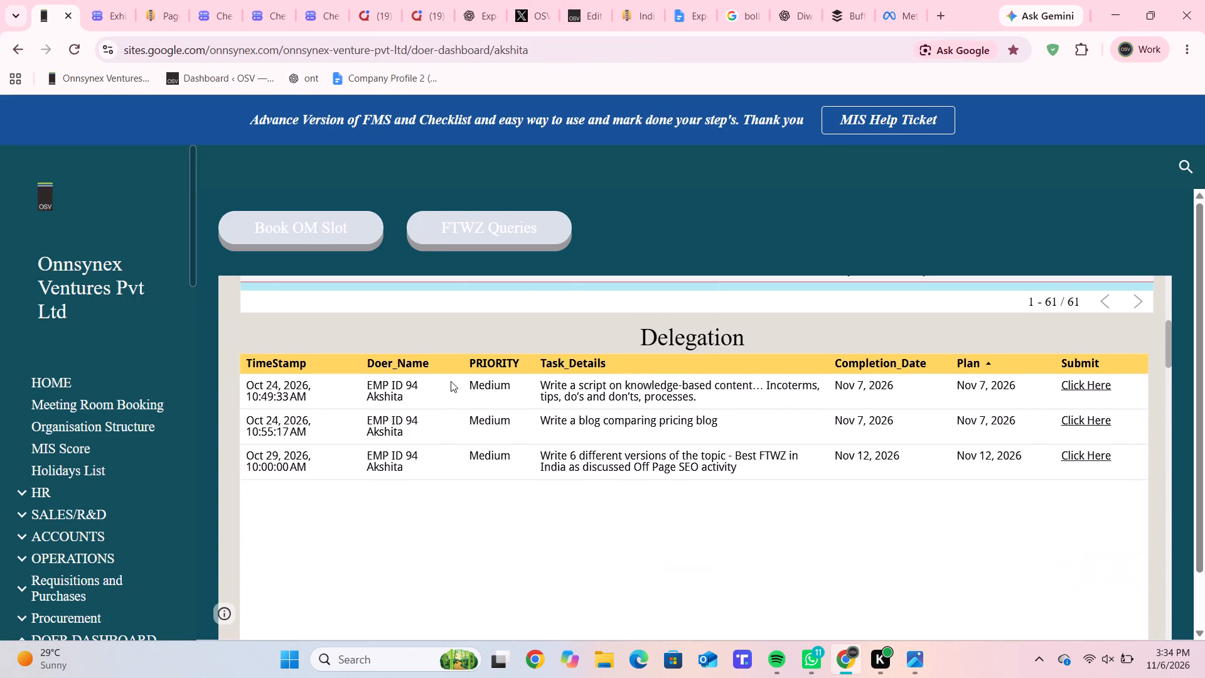
pyautogui.hscroll(1, 471, 357)
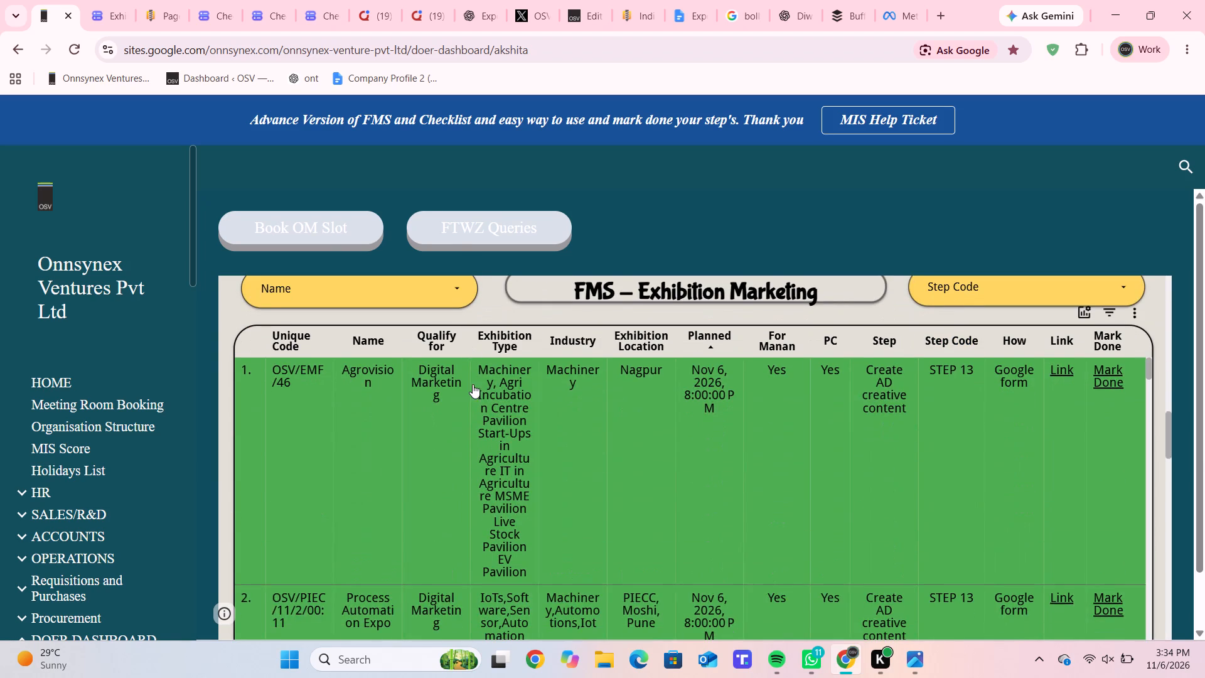
pyautogui.scroll(-1, 500, 266)
pyautogui.click(500, 255)
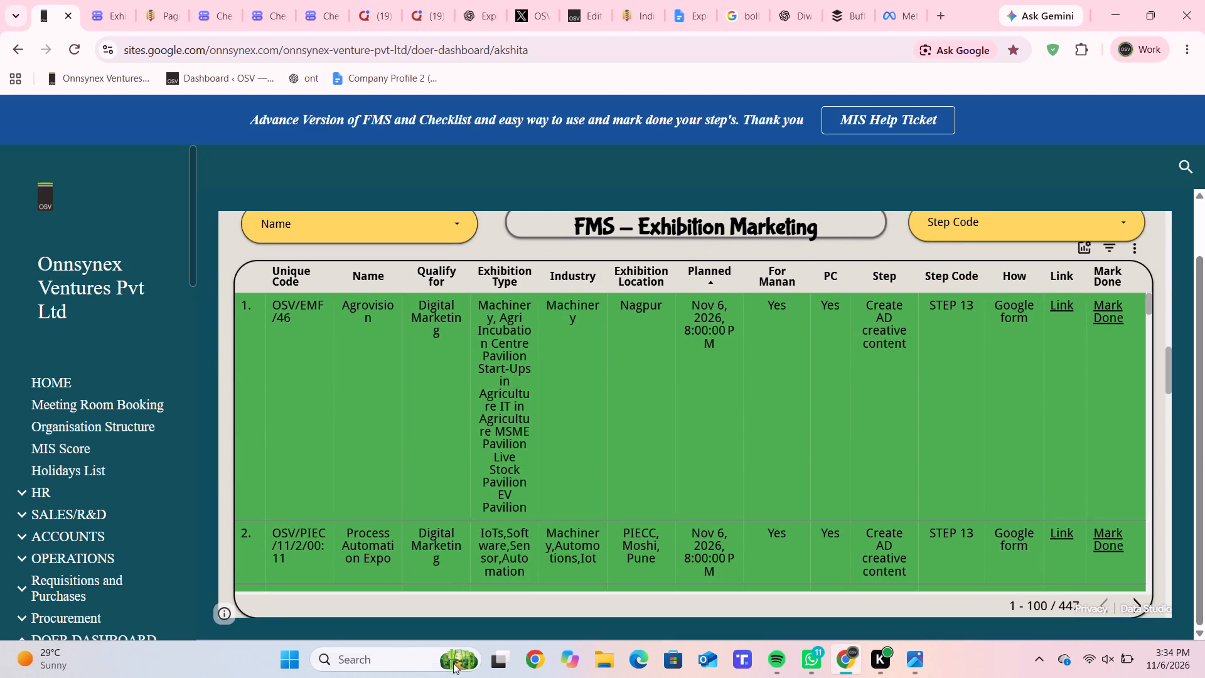
pyautogui.scroll(-5, 226, 557)
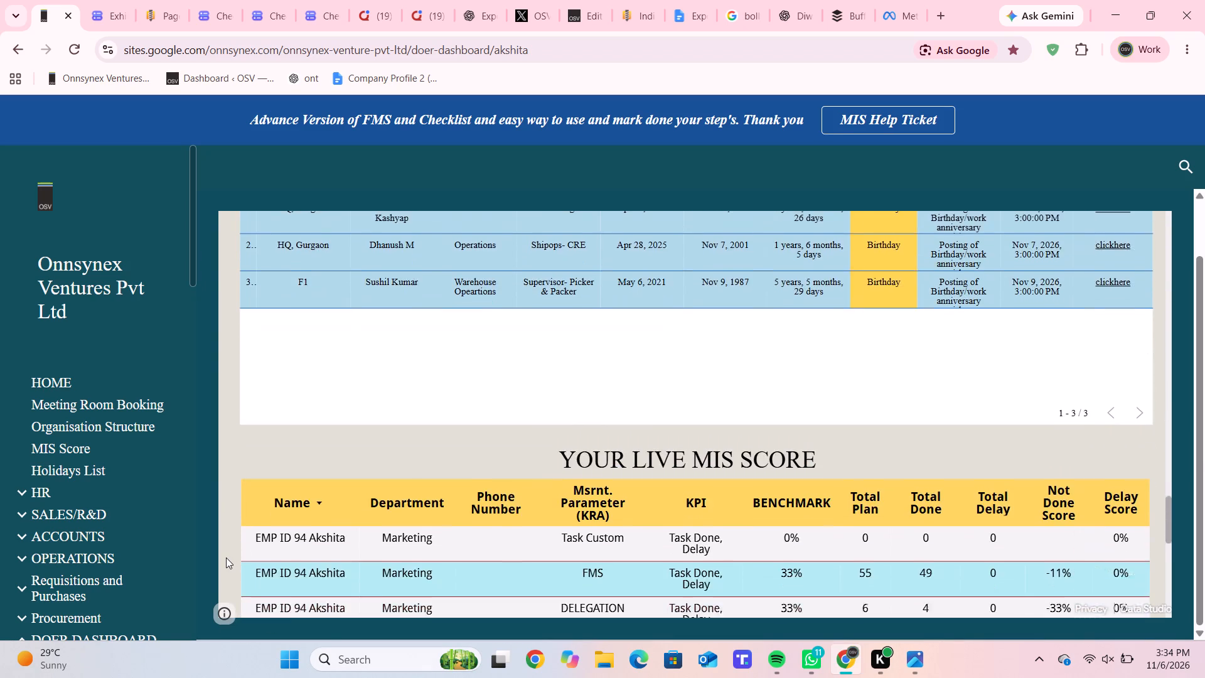
pyautogui.scroll(1, 226, 557)
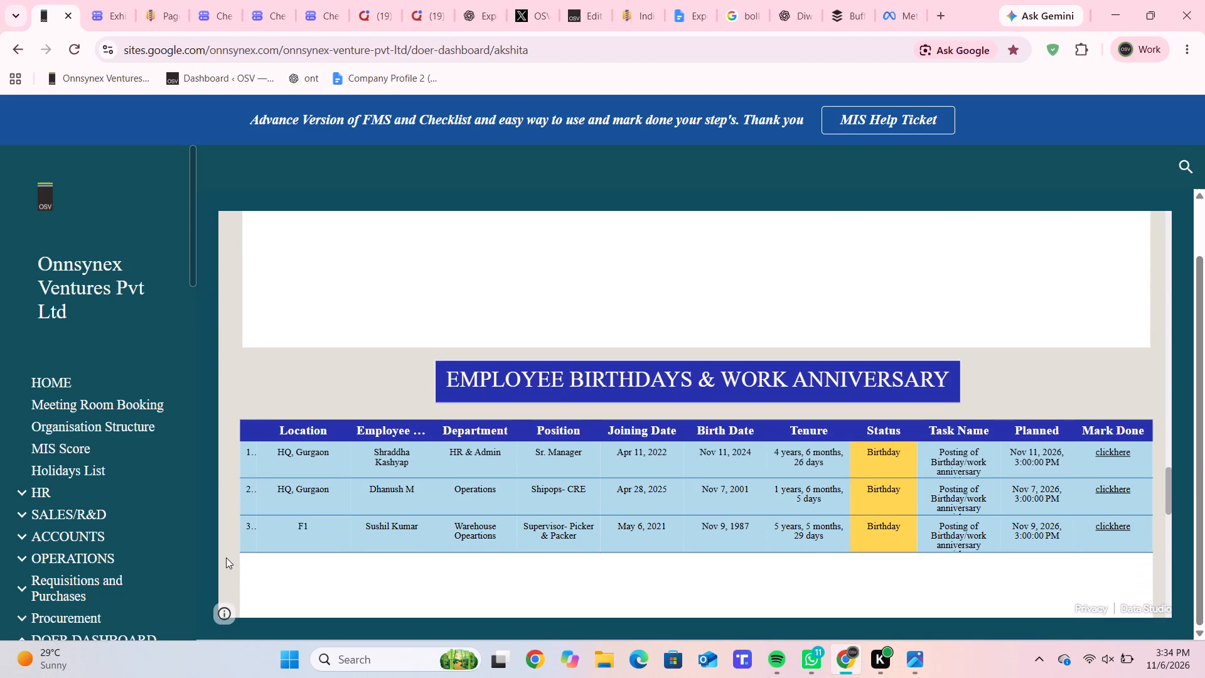
pyautogui.scroll(2, 226, 557)
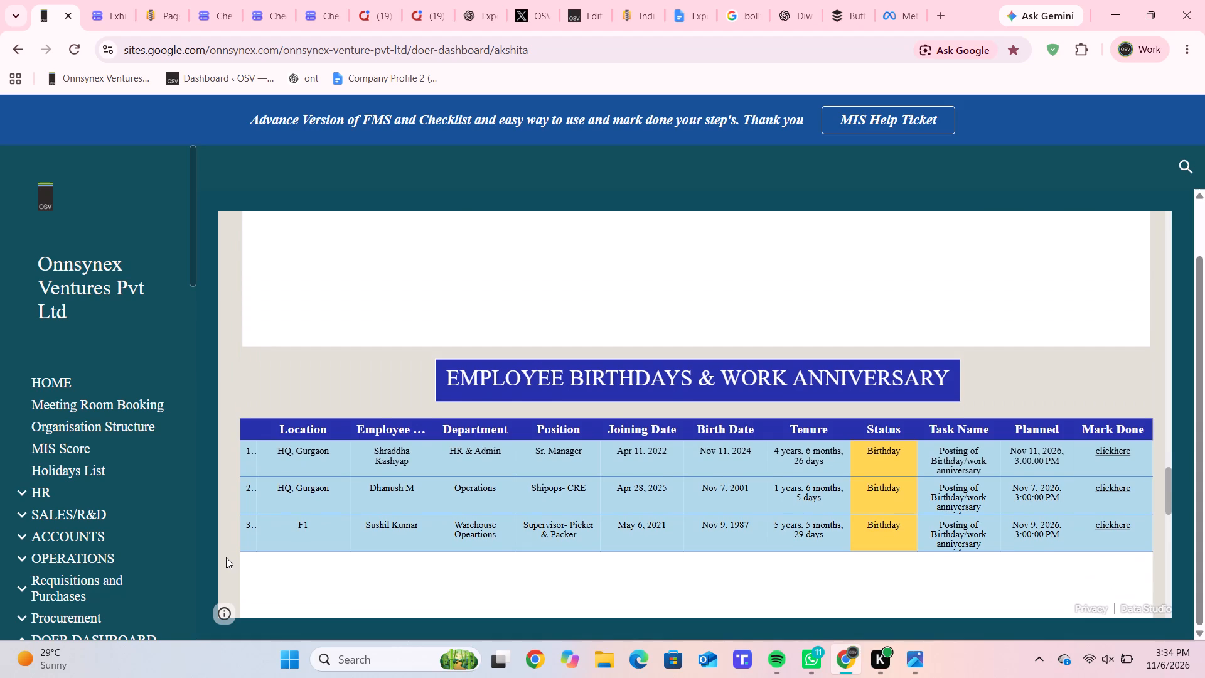
# Review the planned dates in the dashboard's Checklist and Delegation tables, and return to the birthday tasks farther down.
pyautogui.scroll(7, 226, 557)
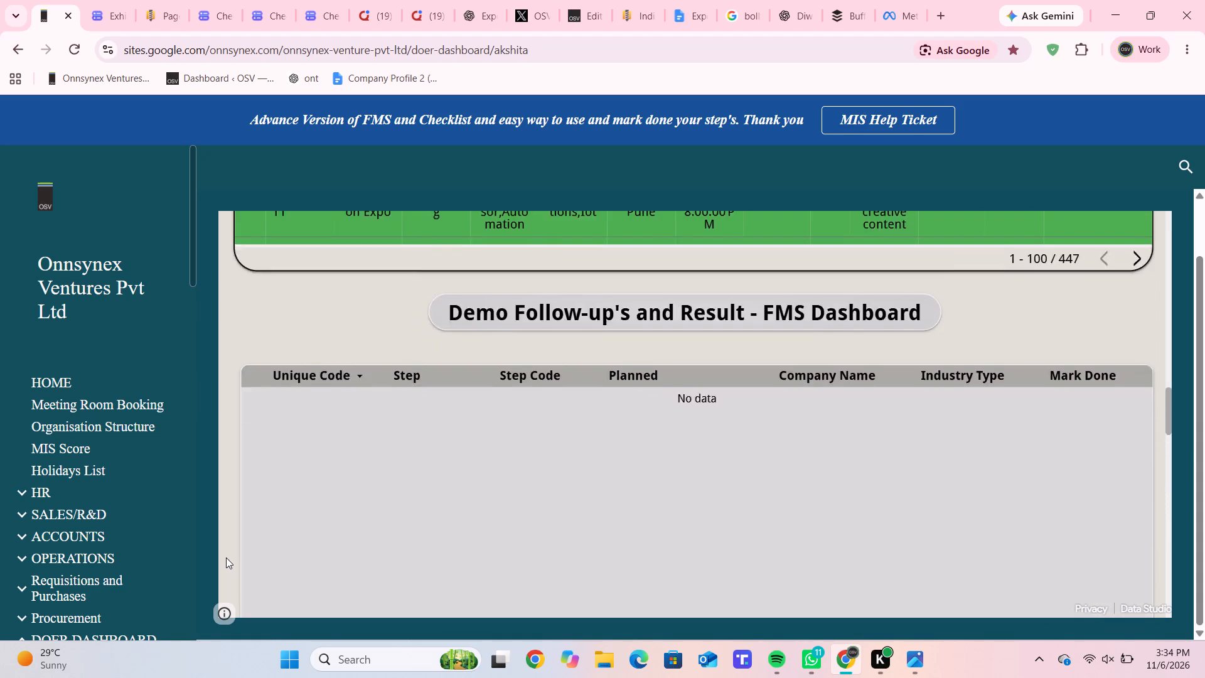
pyautogui.scroll(8, 226, 557)
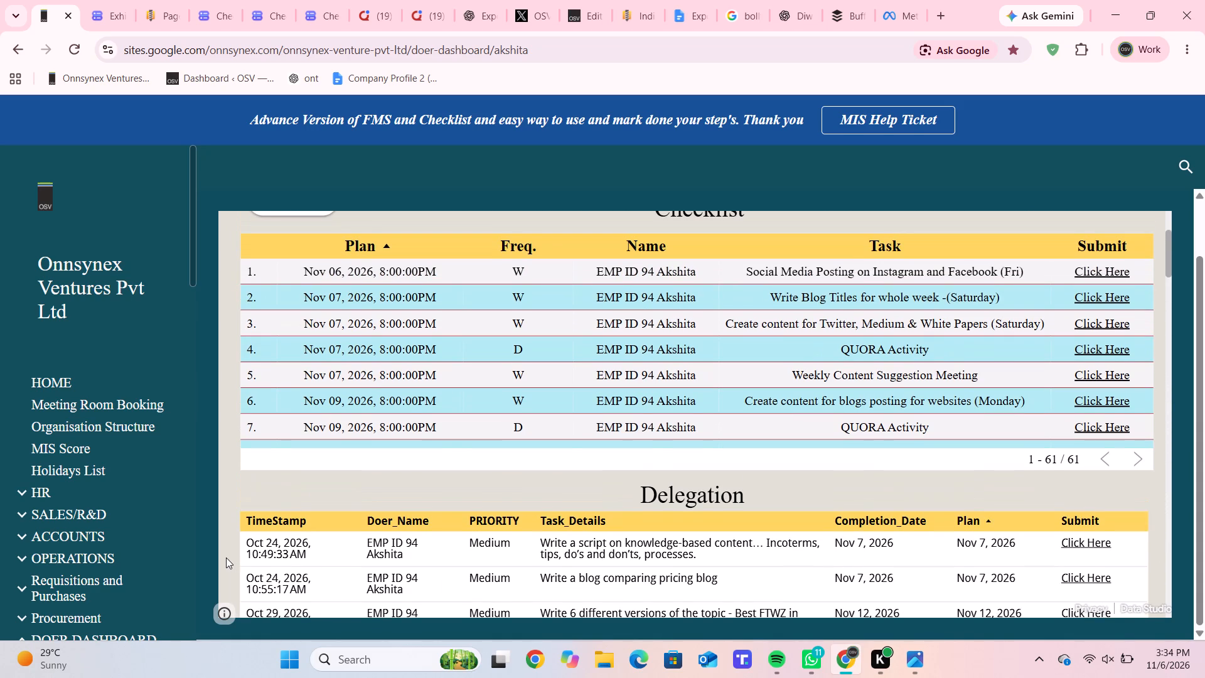
pyautogui.scroll(1, 226, 557)
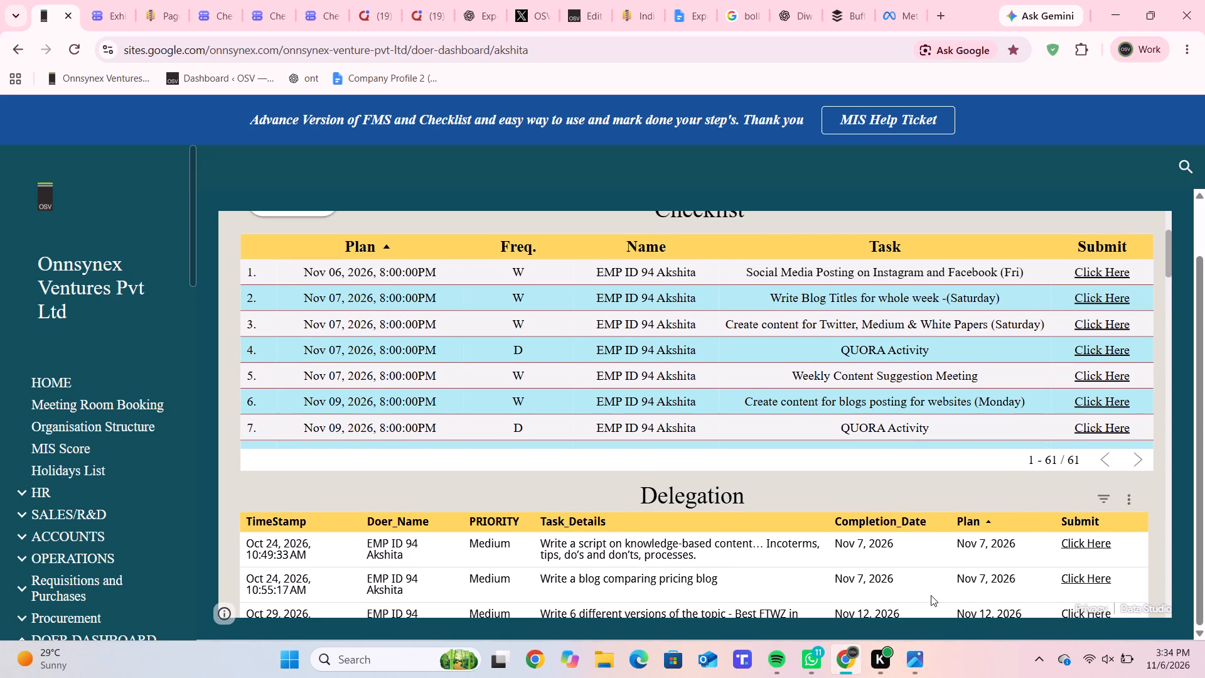
pyautogui.scroll(-2, 897, 473)
pyautogui.scroll(-1, 997, 613)
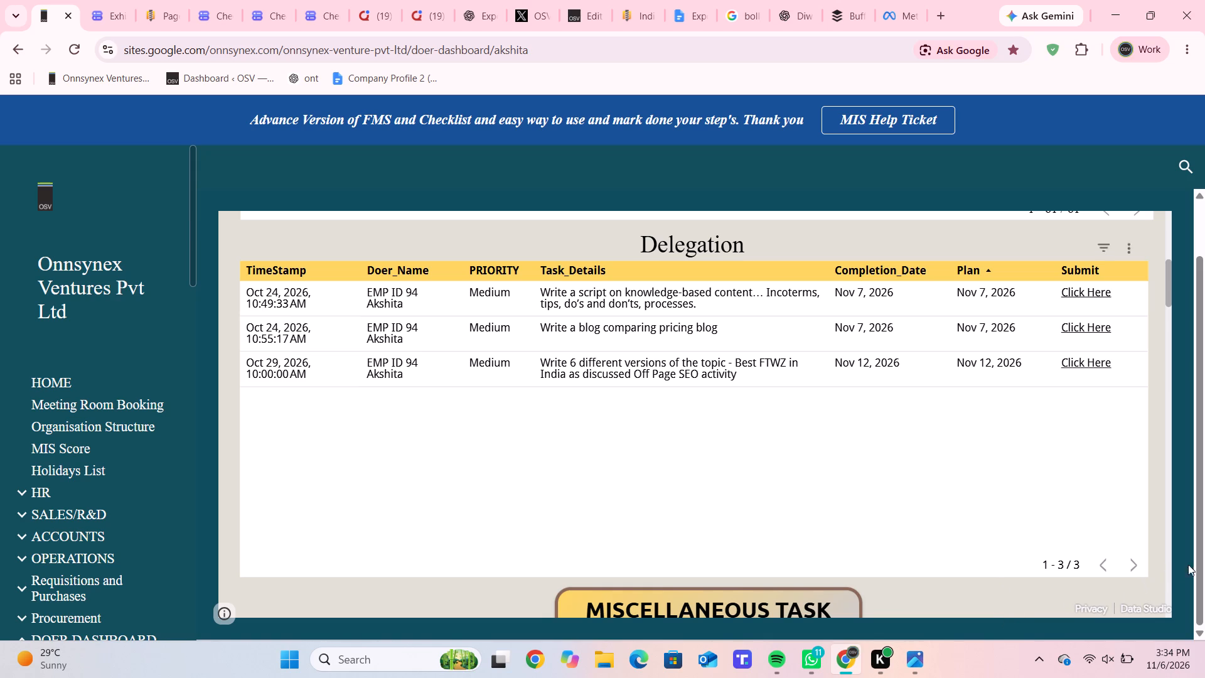
pyautogui.scroll(1, 938, 121)
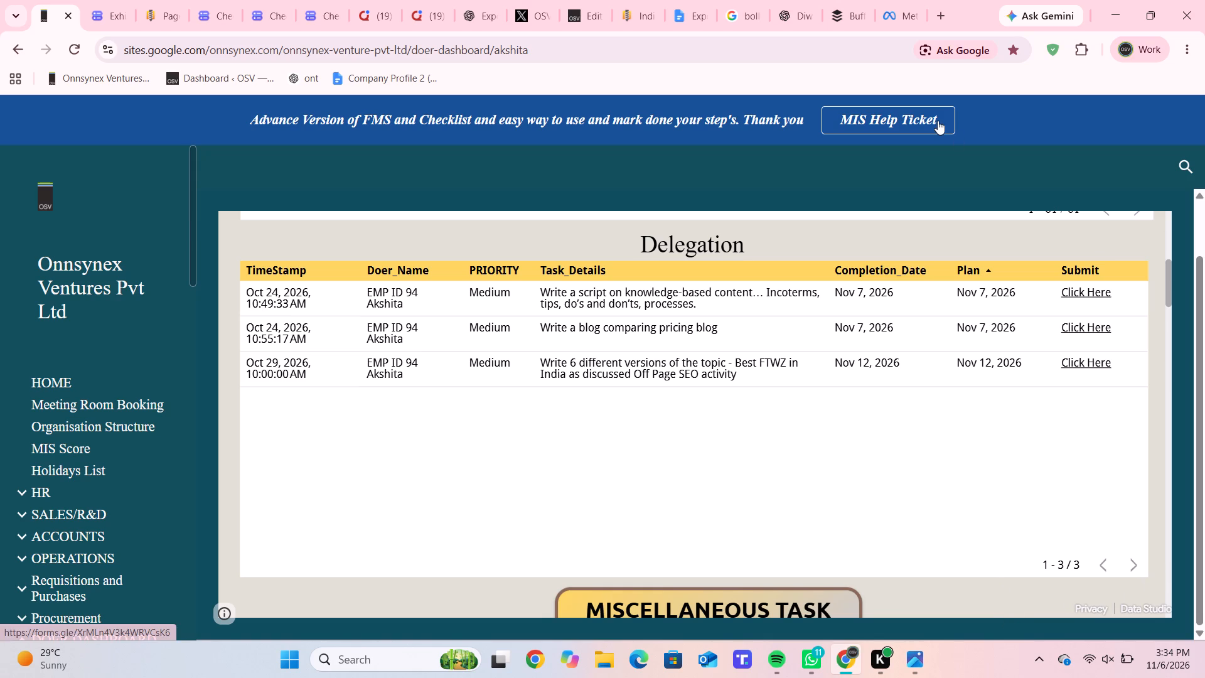
pyautogui.scroll(1, 938, 121)
pyautogui.scroll(-4, 927, 240)
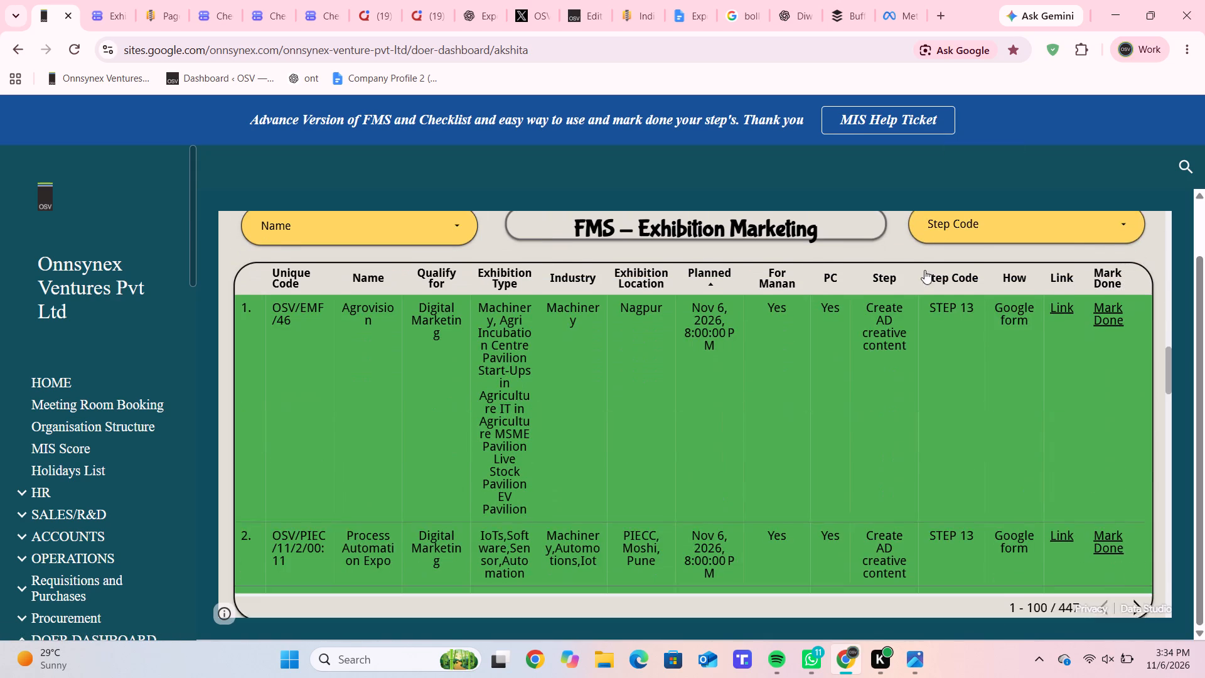
pyautogui.scroll(-3, 885, 255)
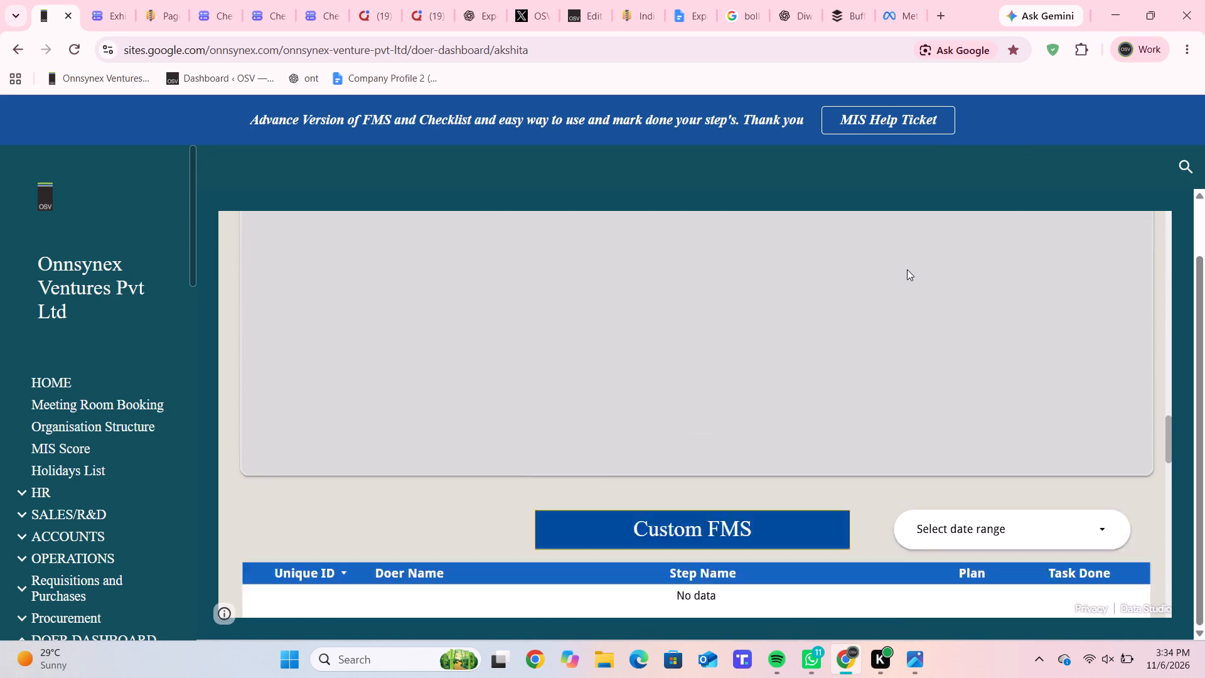
pyautogui.scroll(-1, 817, 242)
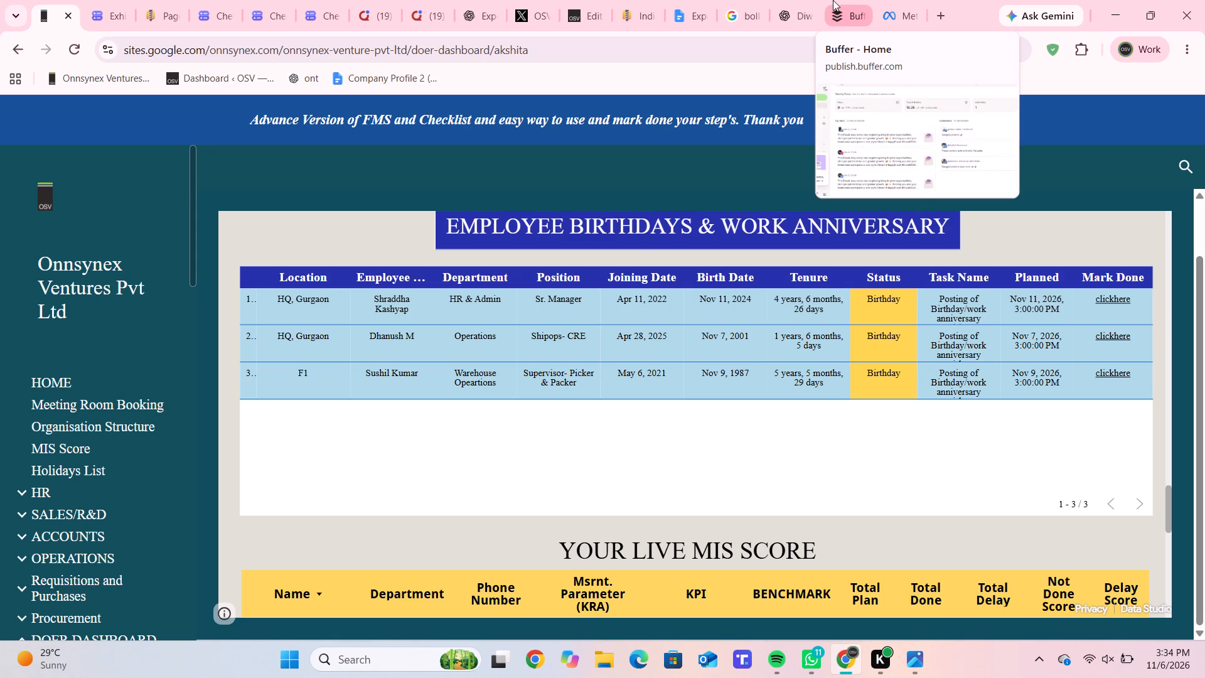
# Return to the Create Story page in Meta Business Suite and schedule the prepared Instagram birthday story for 7 November 2026, 10:00.
pyautogui.click(882, 0)
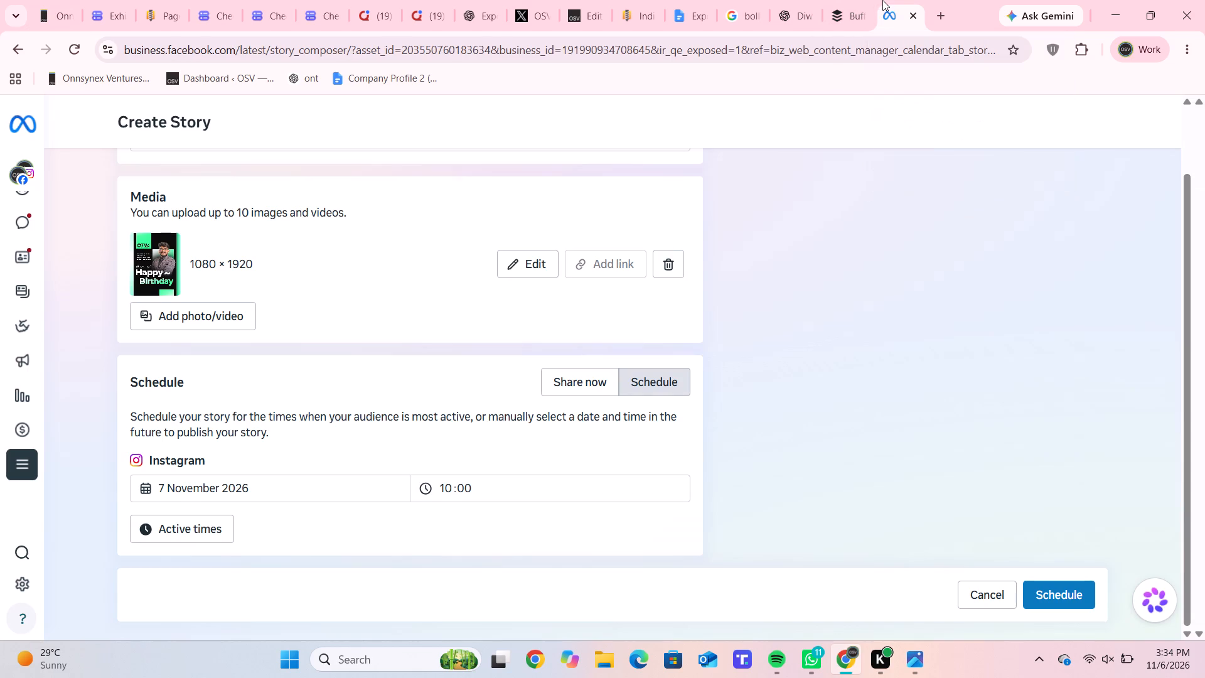
pyautogui.scroll(2, 469, 428)
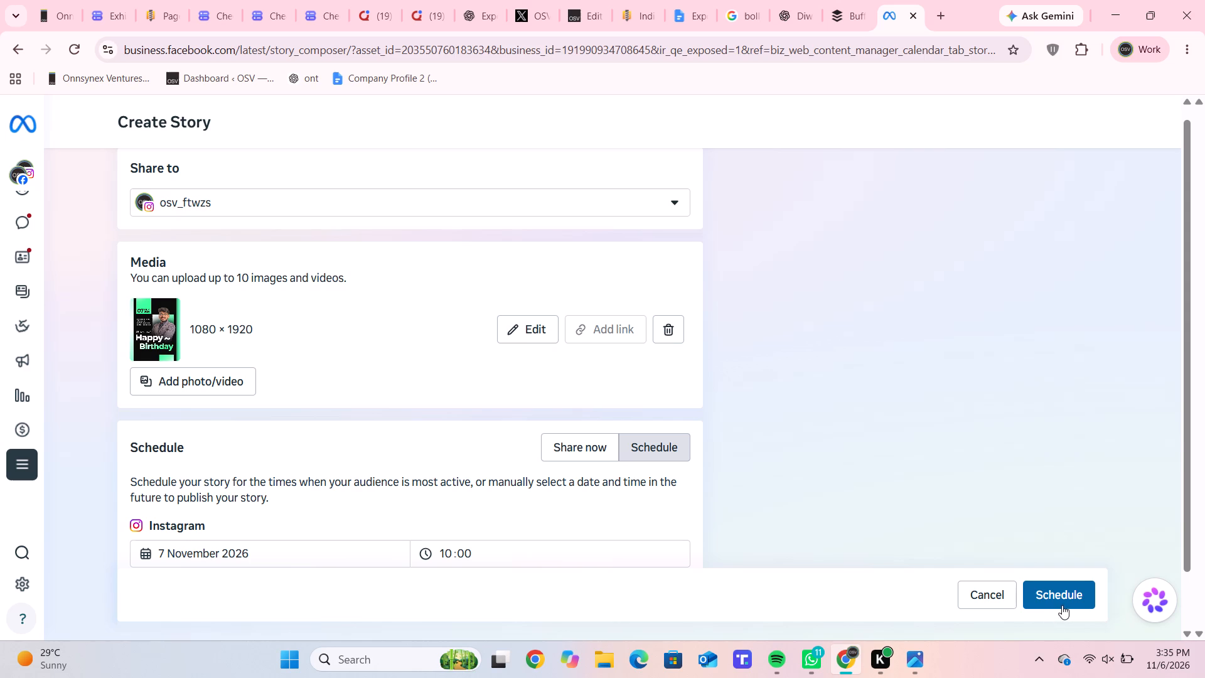
pyautogui.click(1062, 605)
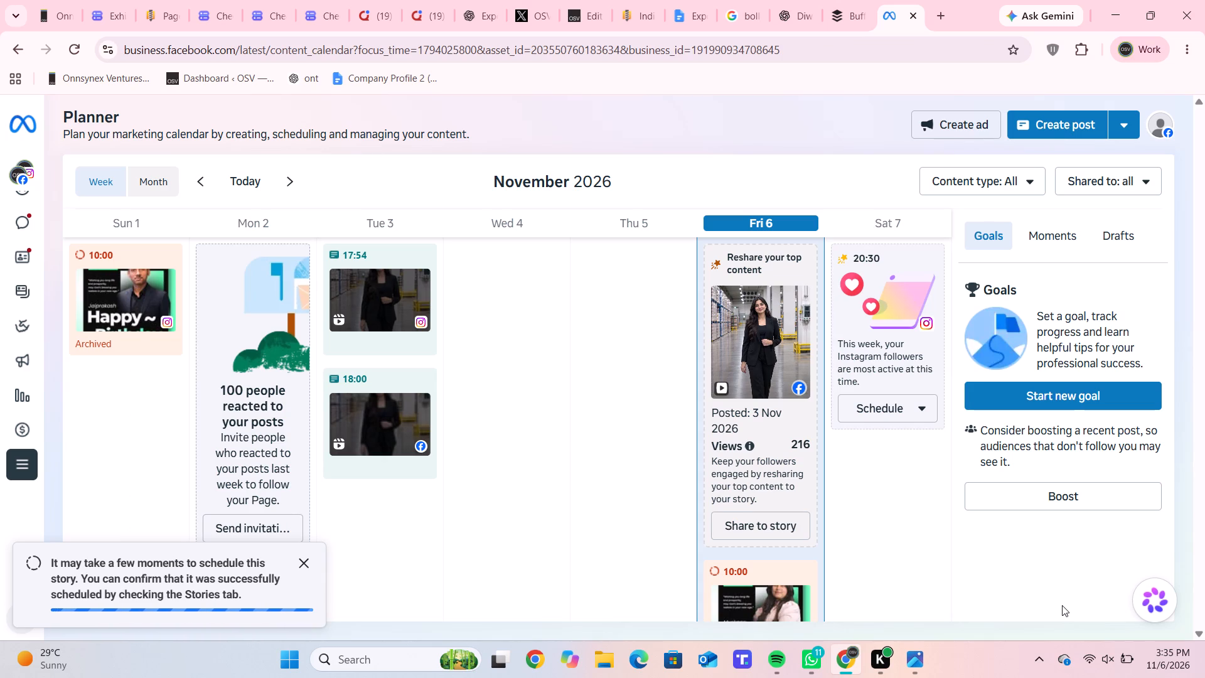
# Reload the Planner, open the 7 November birthday story's overview, and capture a full-width screenshot from below the bookmarks to above the taskbar.
pyautogui.click(82, 57)
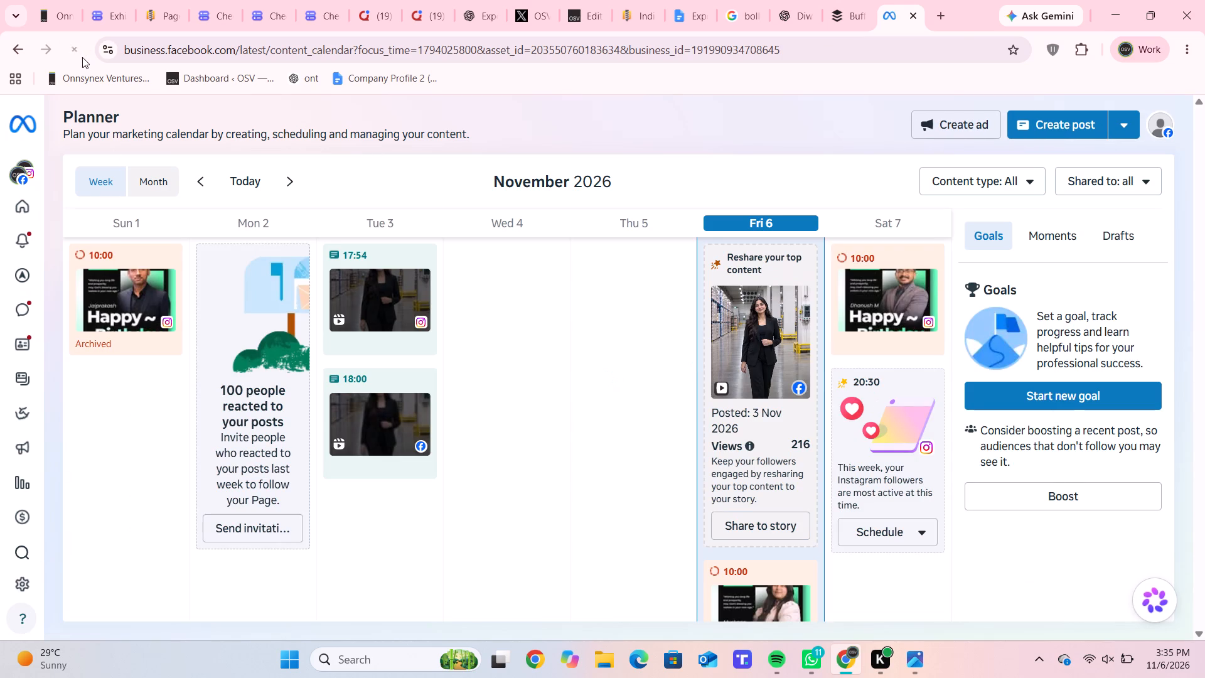
pyautogui.click(896, 324)
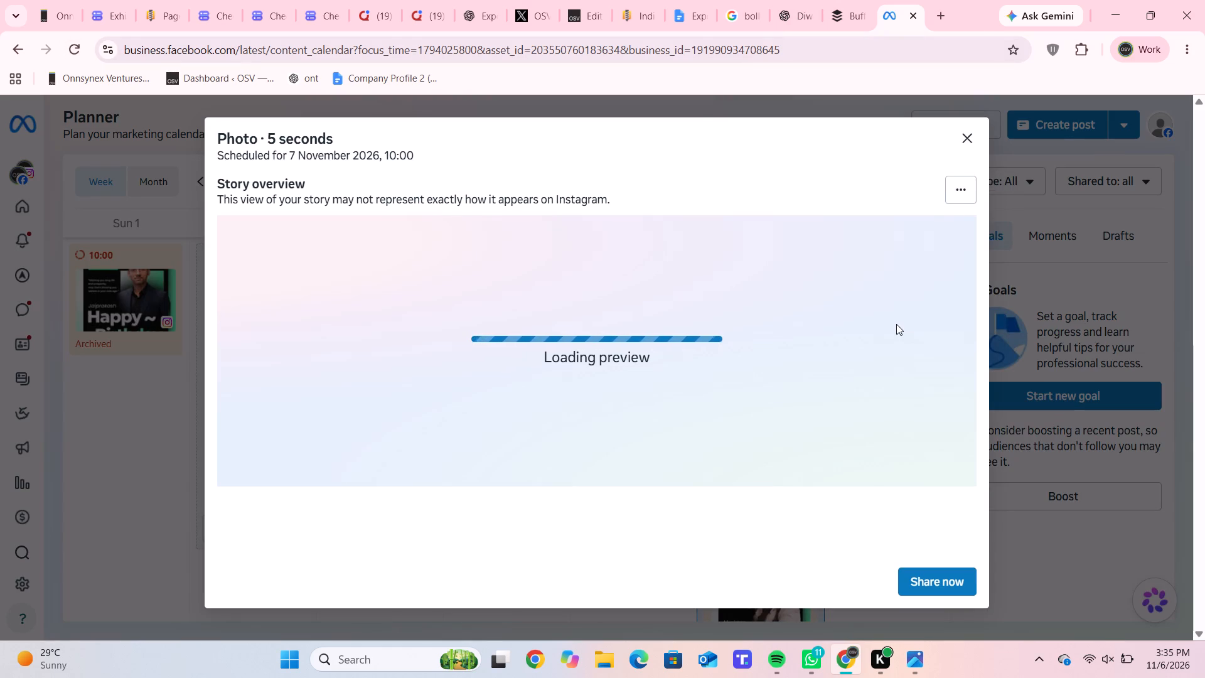
pyautogui.press('shift+super+s')
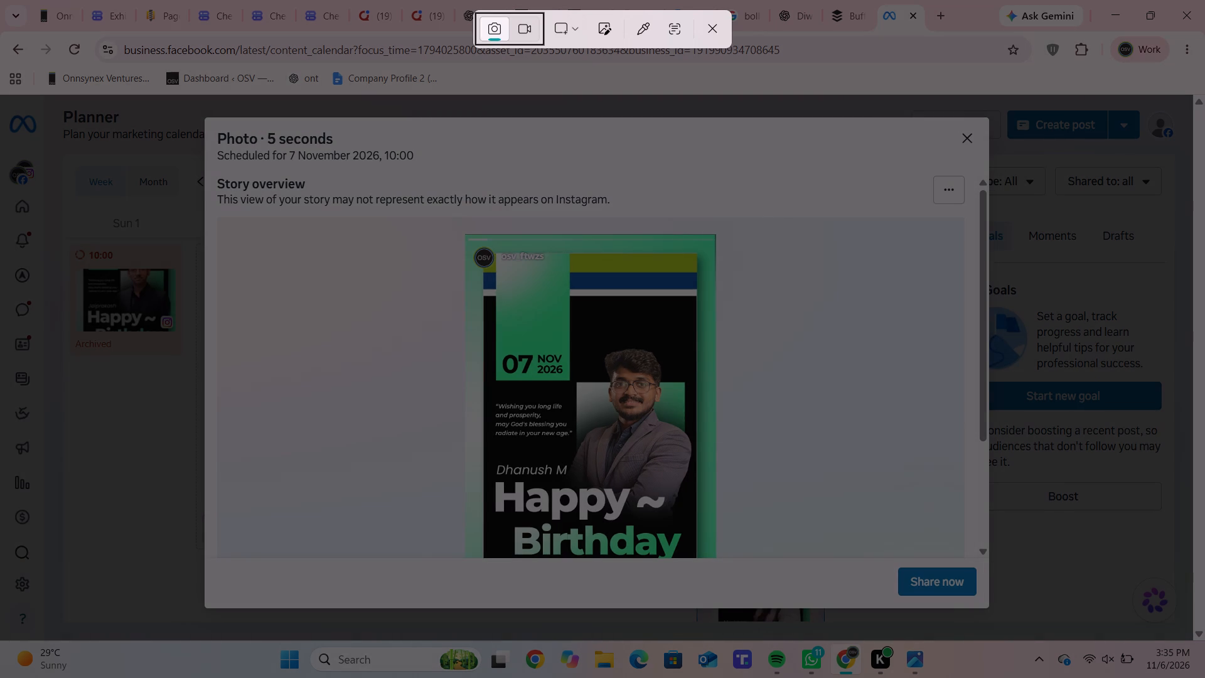
pyautogui.moveTo(0, 102); pyautogui.dragTo(1204, 590)
pyautogui.click(1204, 590)
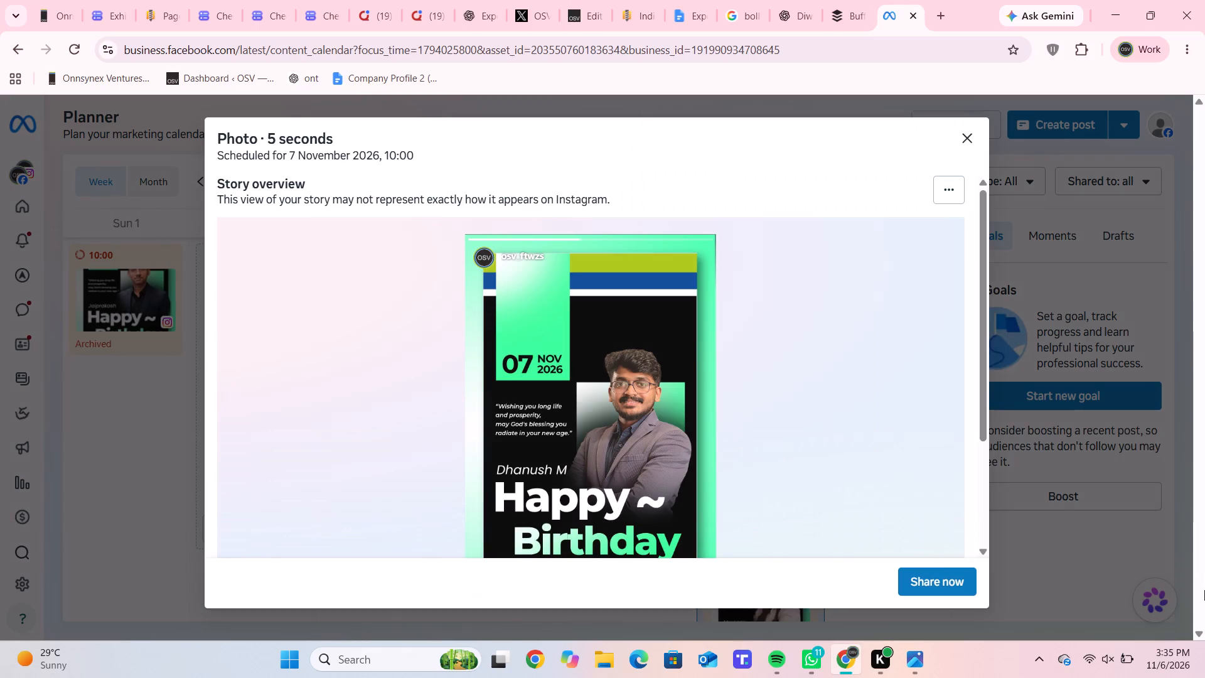
pyautogui.click(1178, 527)
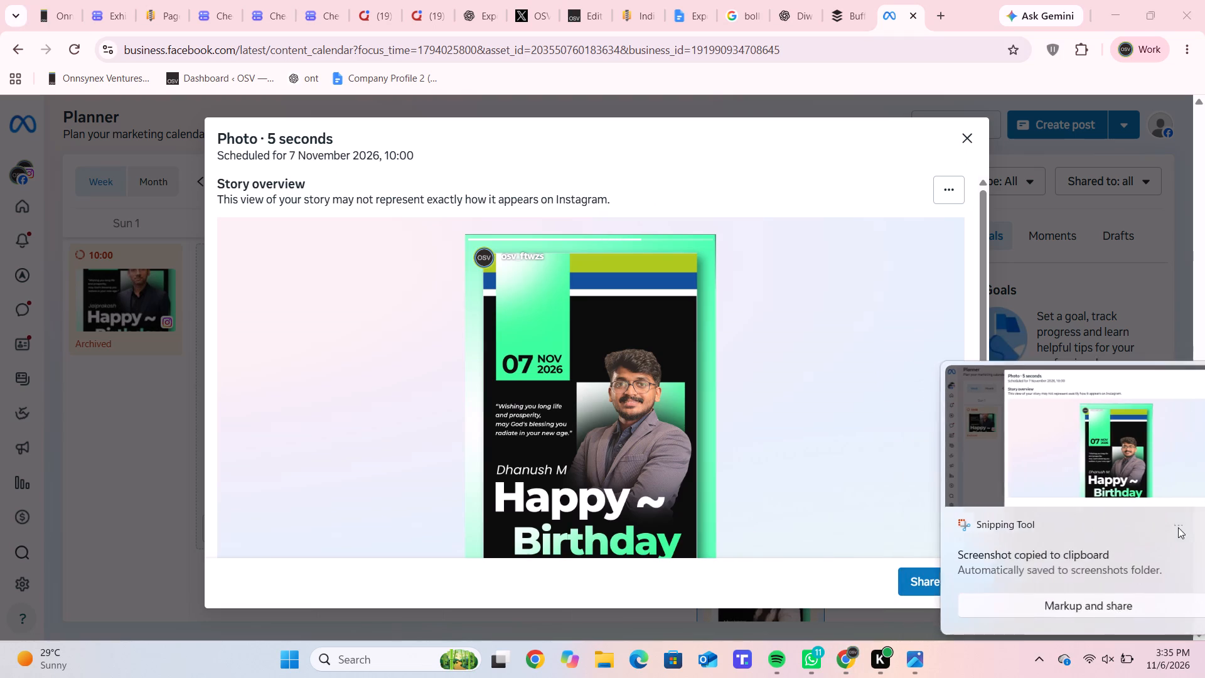
# Dismiss the chat notification and recapture the story overview full width, from below the bookmarks down through the taskbar.
pyautogui.press('shift+super+s')
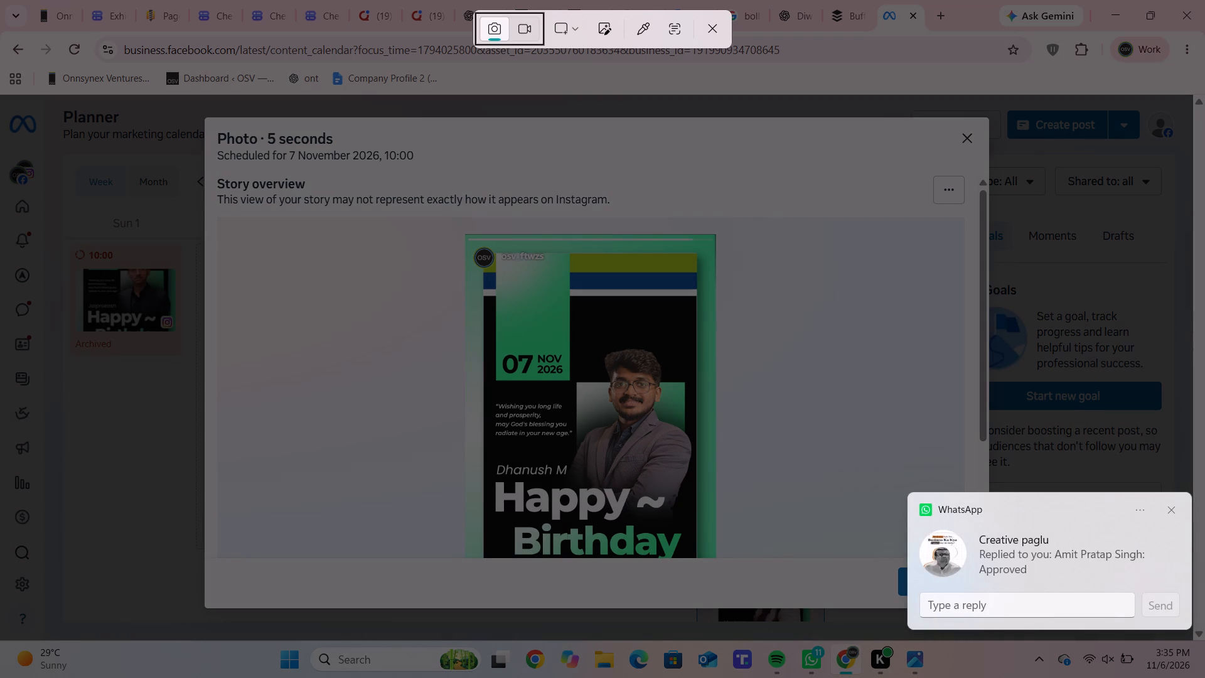
pyautogui.click(1169, 511)
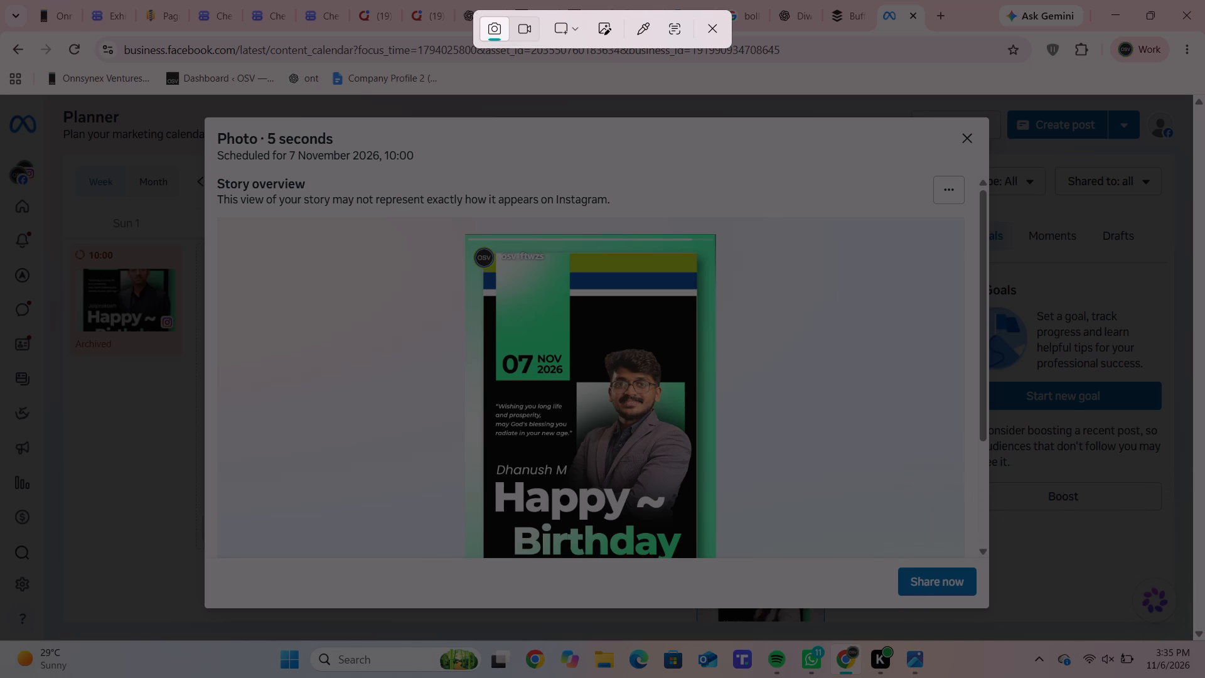
pyautogui.press('shift+super+s')
pyautogui.moveTo(0, 103); pyautogui.dragTo(1204, 677)
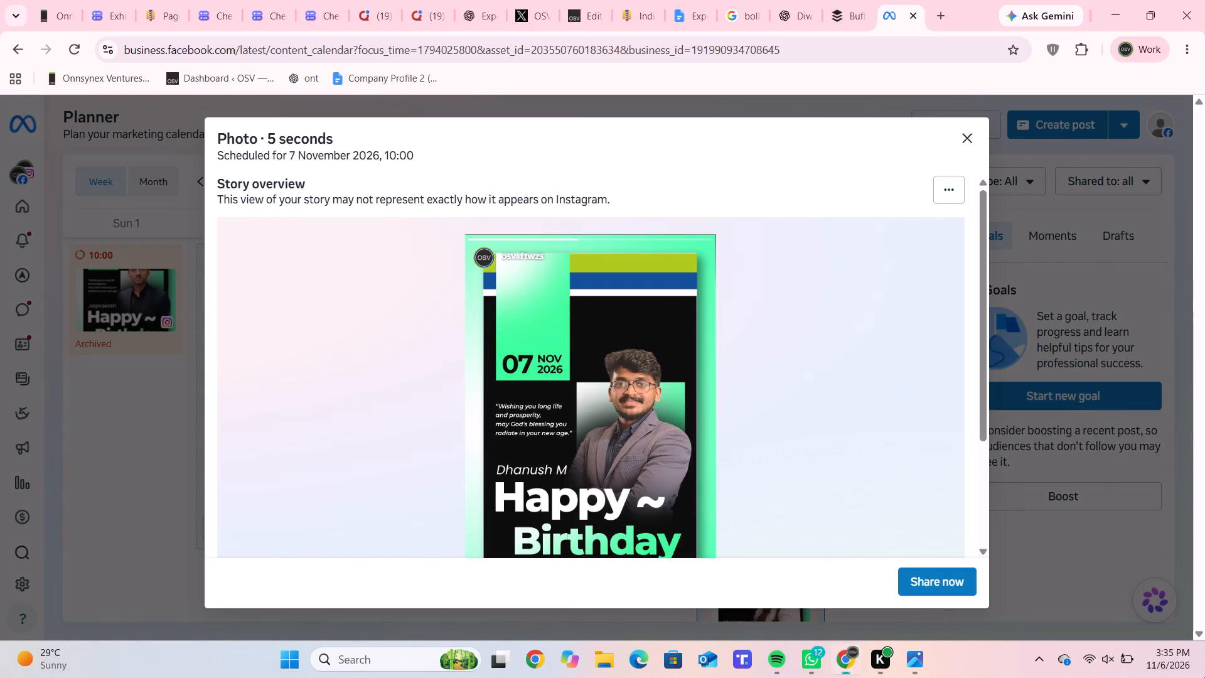
# On the doer dashboard, open the mark-done form for the employee birthday posting planned for Nov 7, 2026.
pyautogui.click(50, 16)
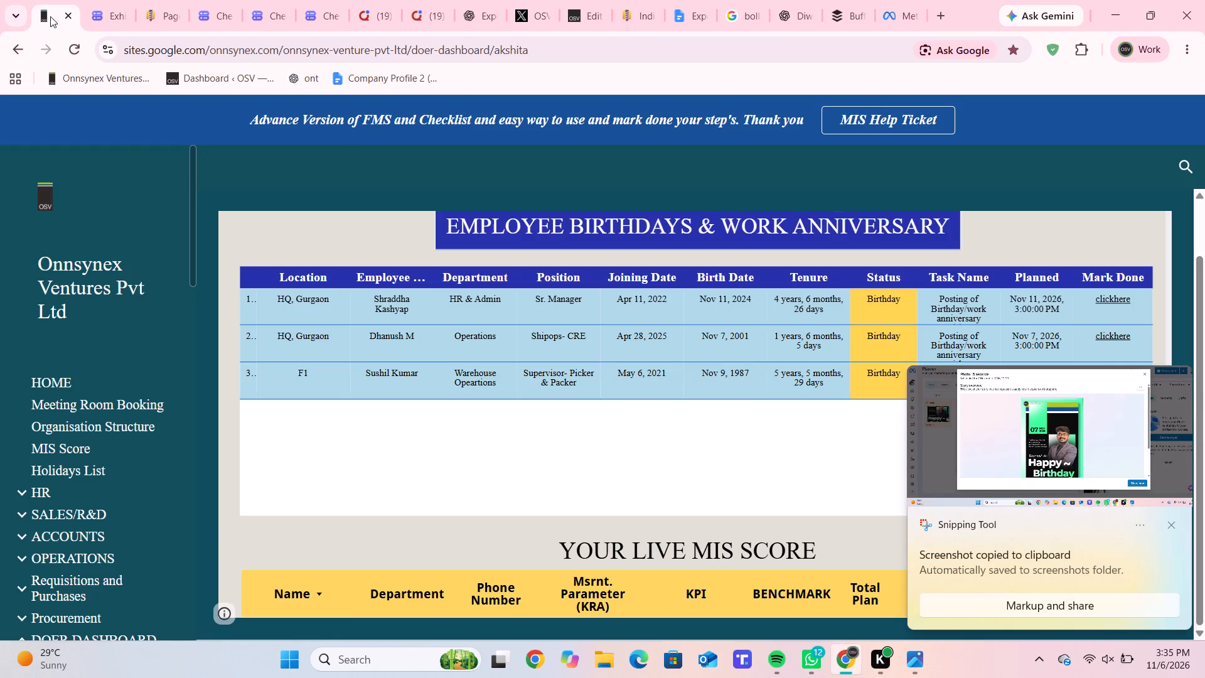
pyautogui.click(1167, 515)
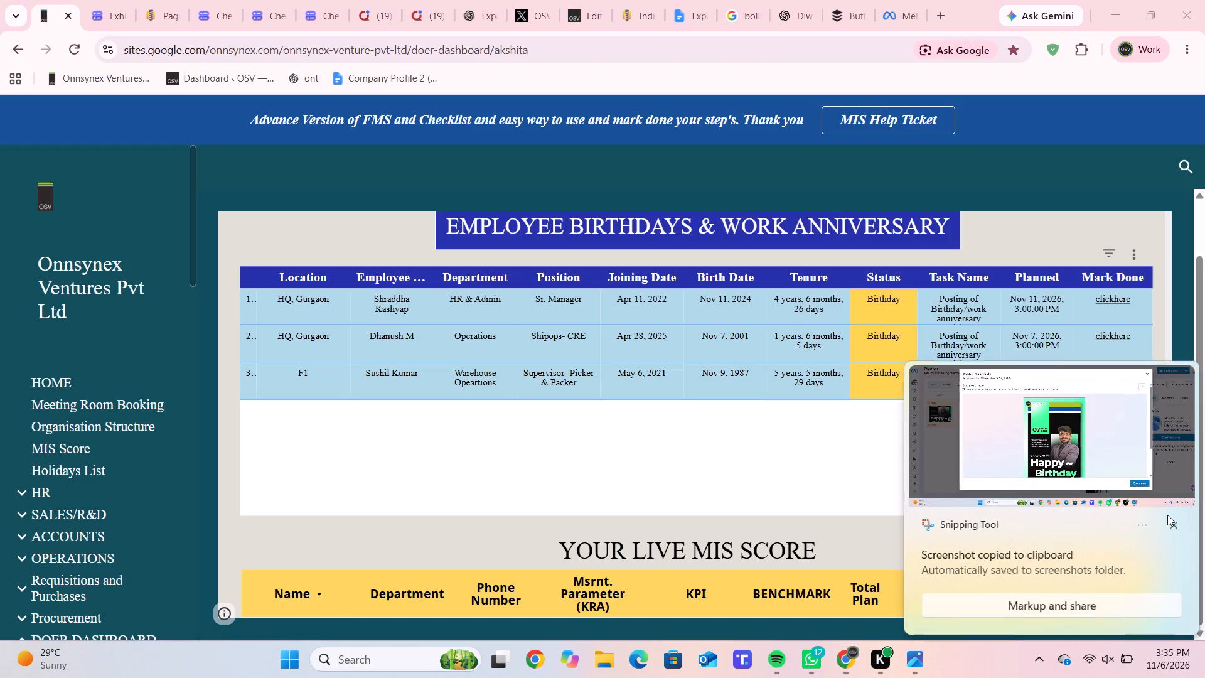
pyautogui.click(1115, 336)
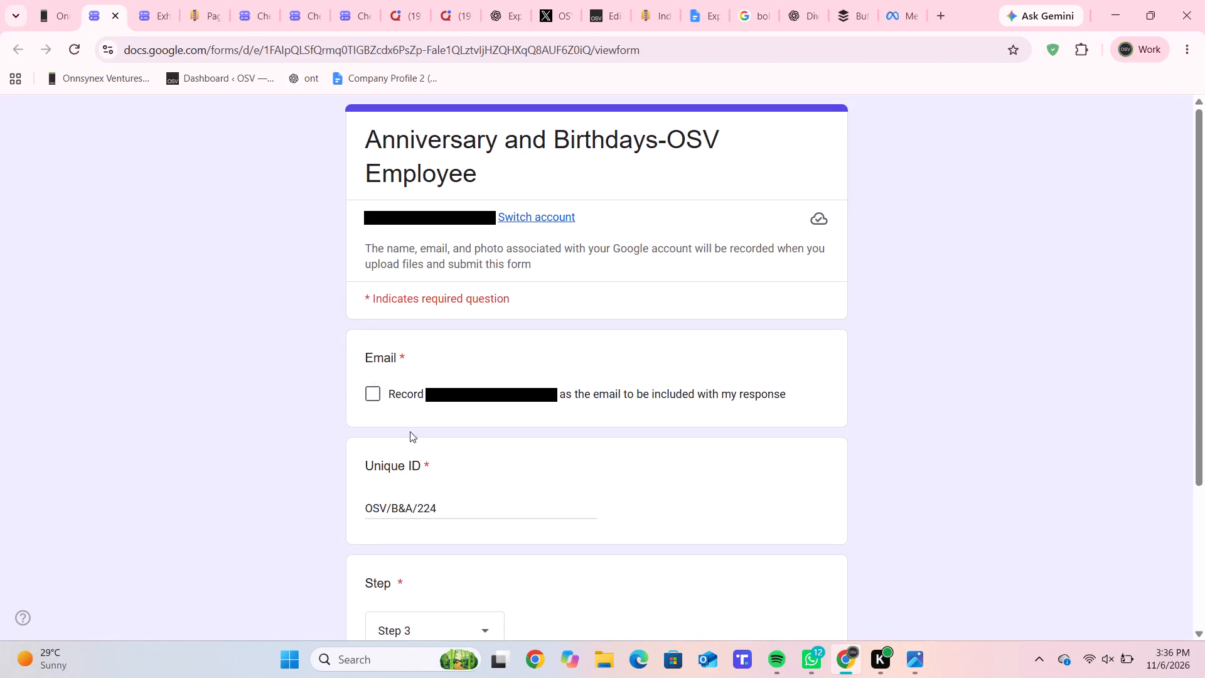
# Include the account email with the Anniversary and Birthdays-OSV Employee form response and continue to its next section.
pyautogui.click(378, 379)
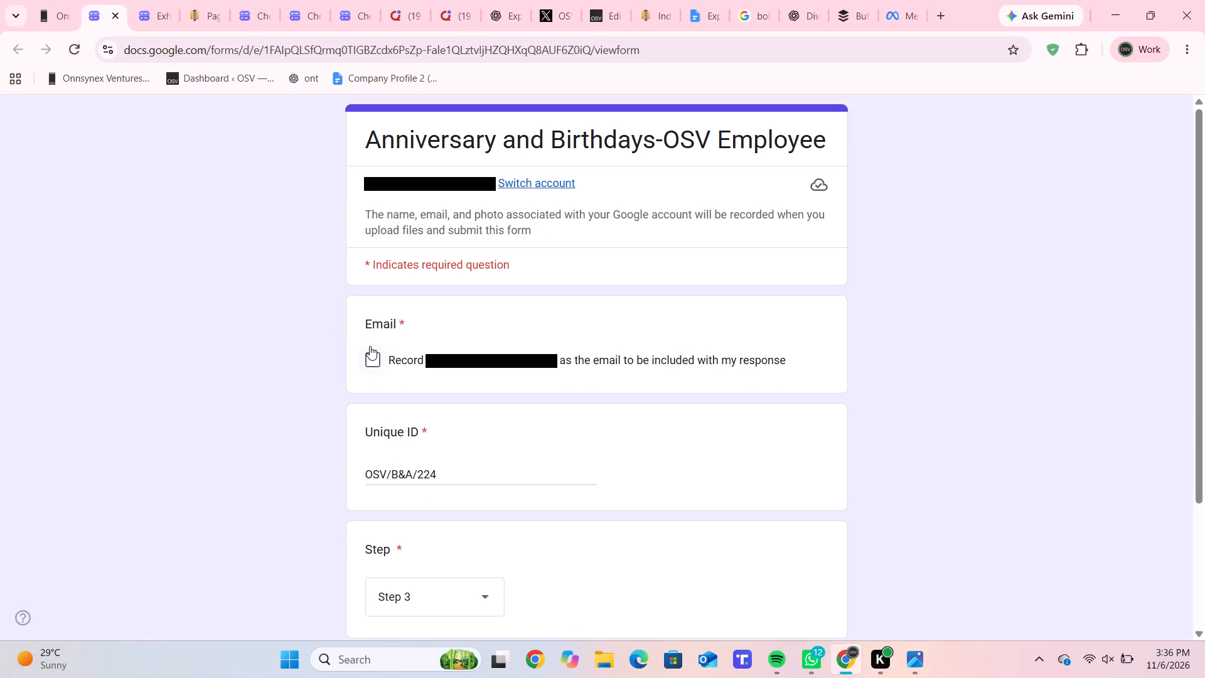
pyautogui.click(370, 346)
pyautogui.scroll(-3, 492, 466)
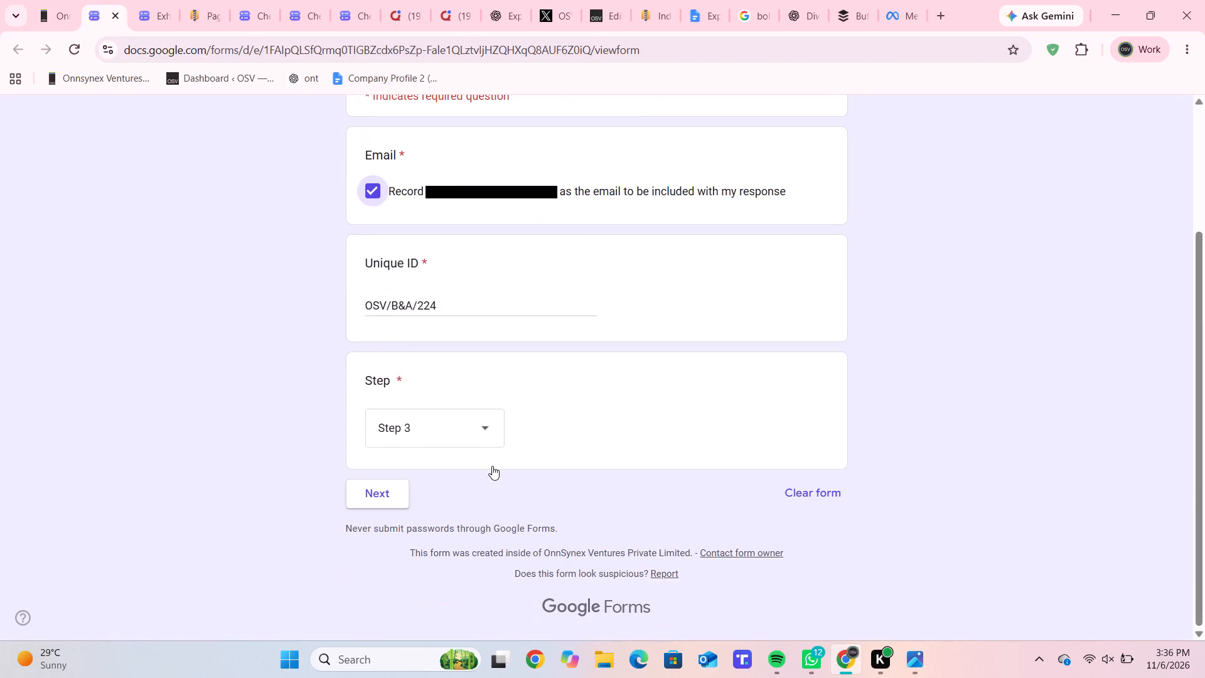
pyautogui.click(385, 488)
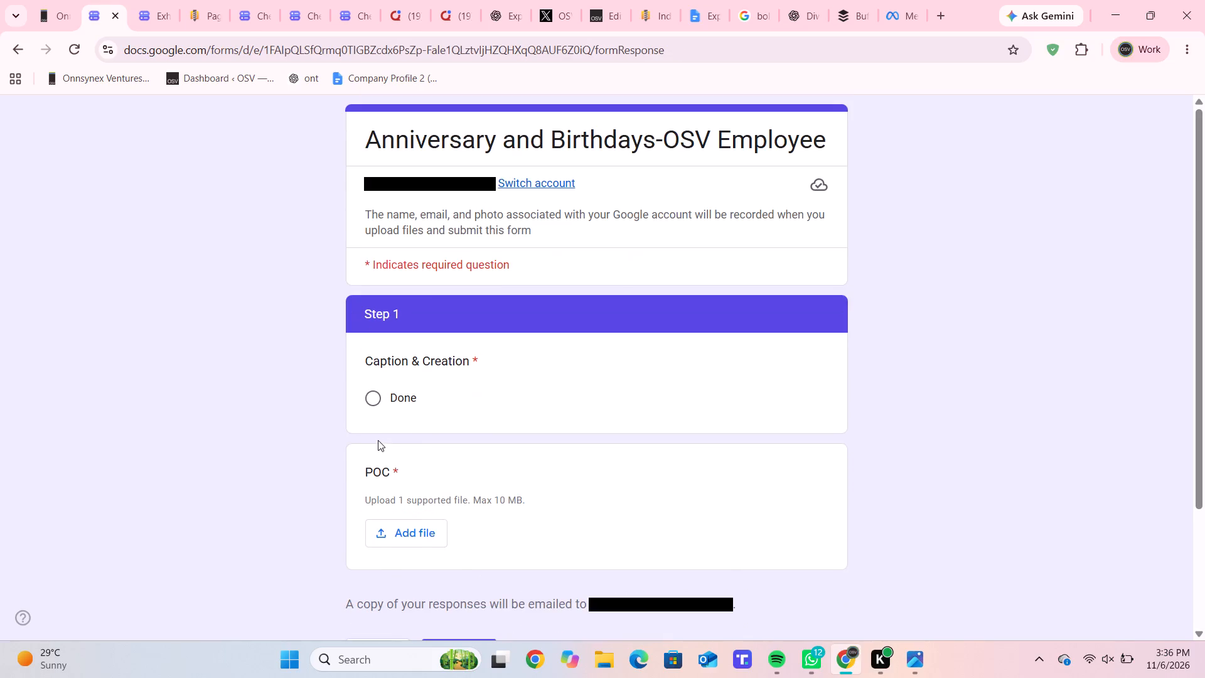
# Mark Caption & Creation as Done and attach Screenshot 2026-11-06 153550.png from the Screenshots folder as the POC.
pyautogui.click(367, 393)
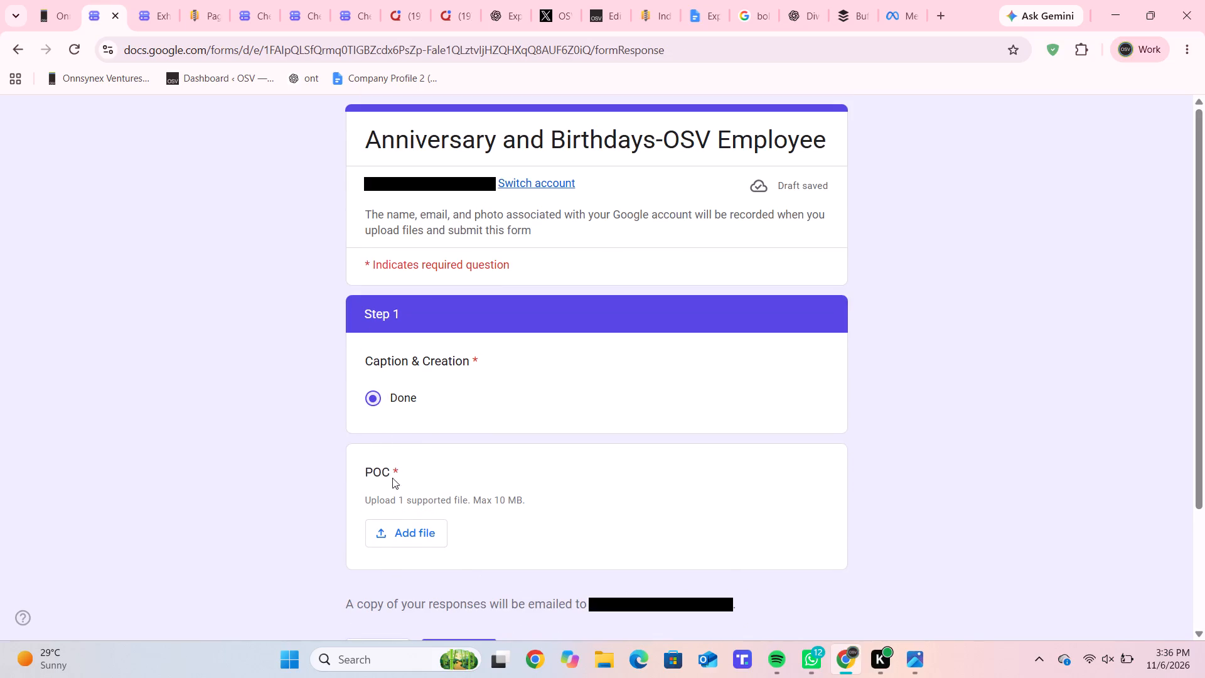
pyautogui.click(407, 544)
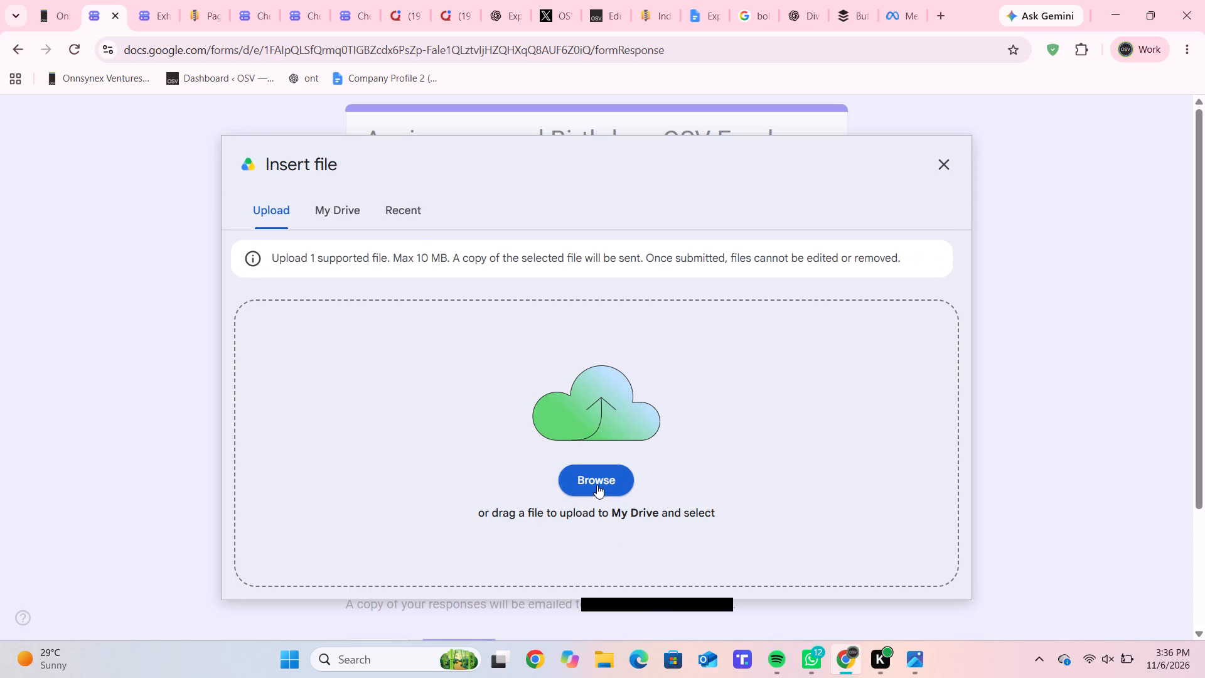
pyautogui.click(595, 483)
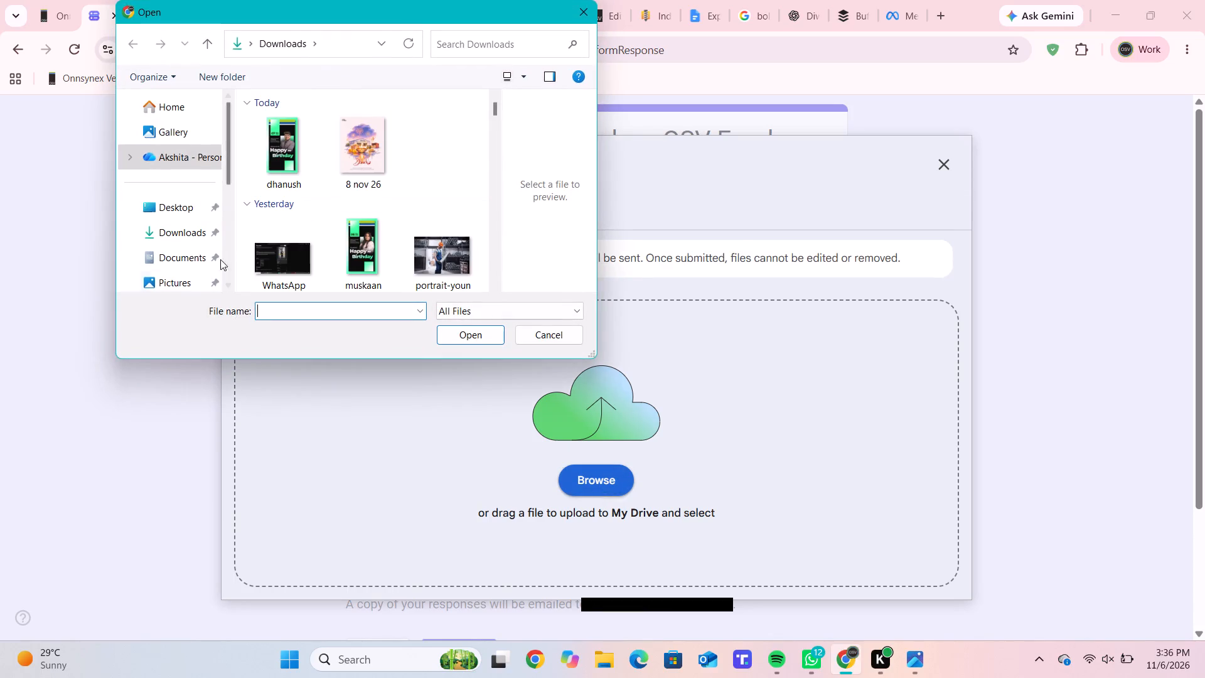
pyautogui.click(185, 283)
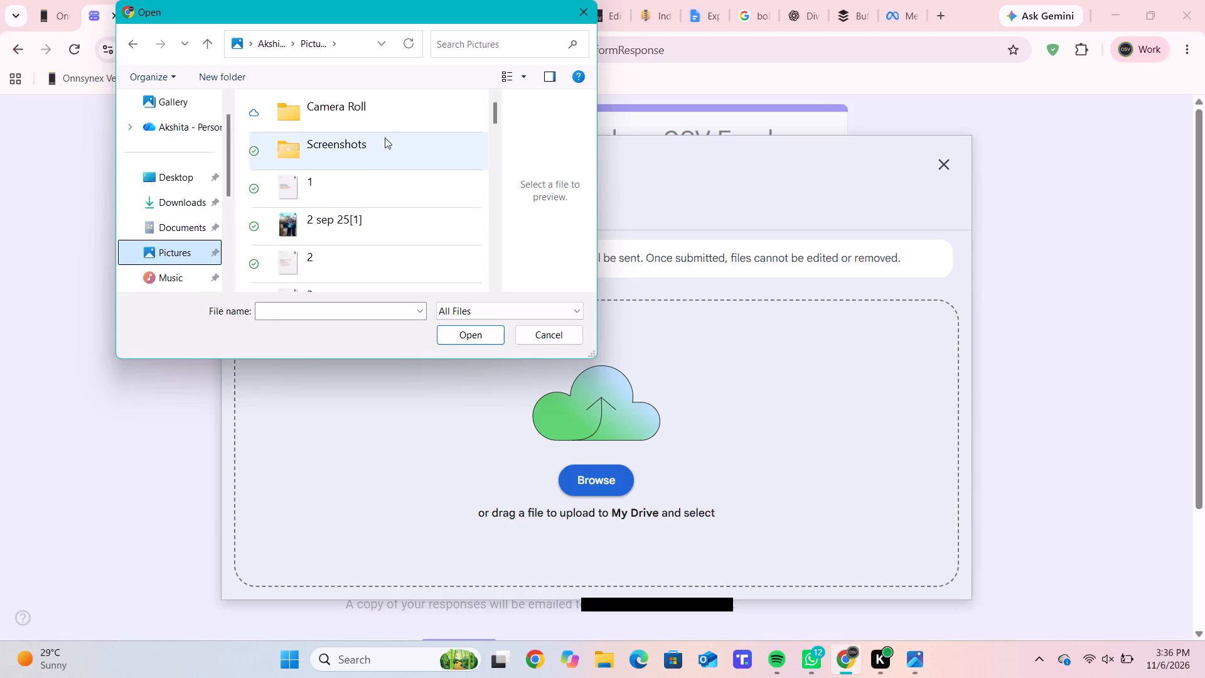
pyautogui.doubleClick(385, 137)
pyautogui.moveTo(496, 104); pyautogui.dragTo(485, 274)
pyautogui.tripleClick(448, 255)
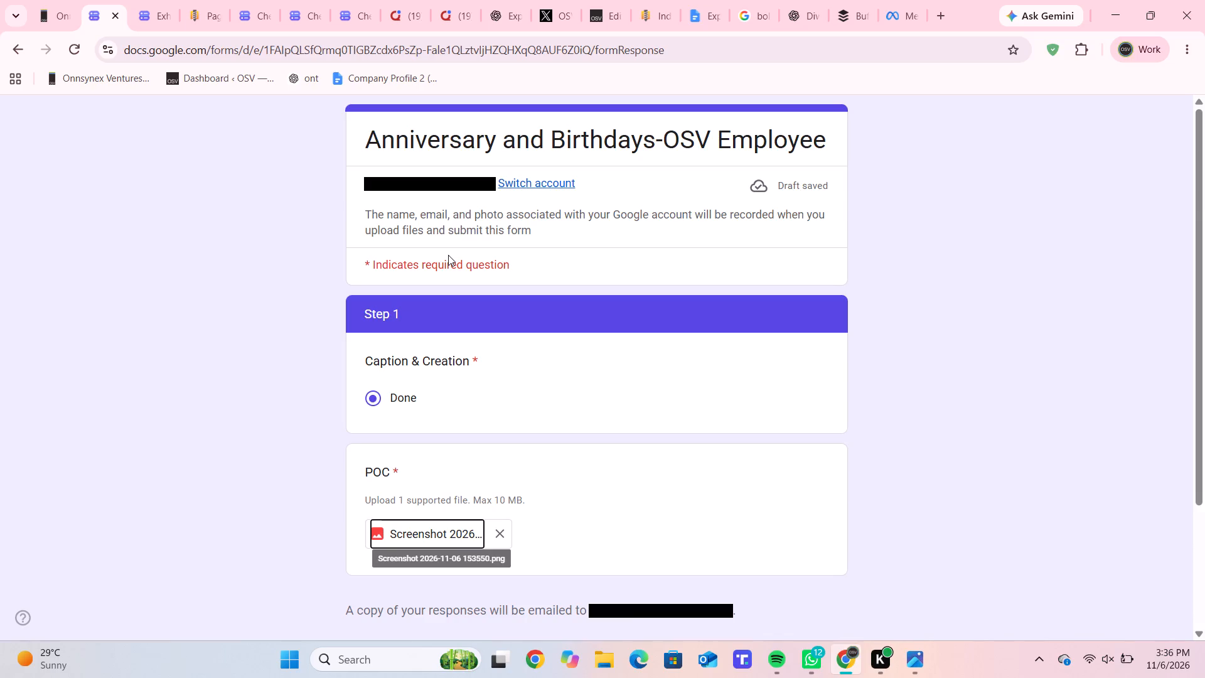
pyautogui.scroll(-2, 555, 488)
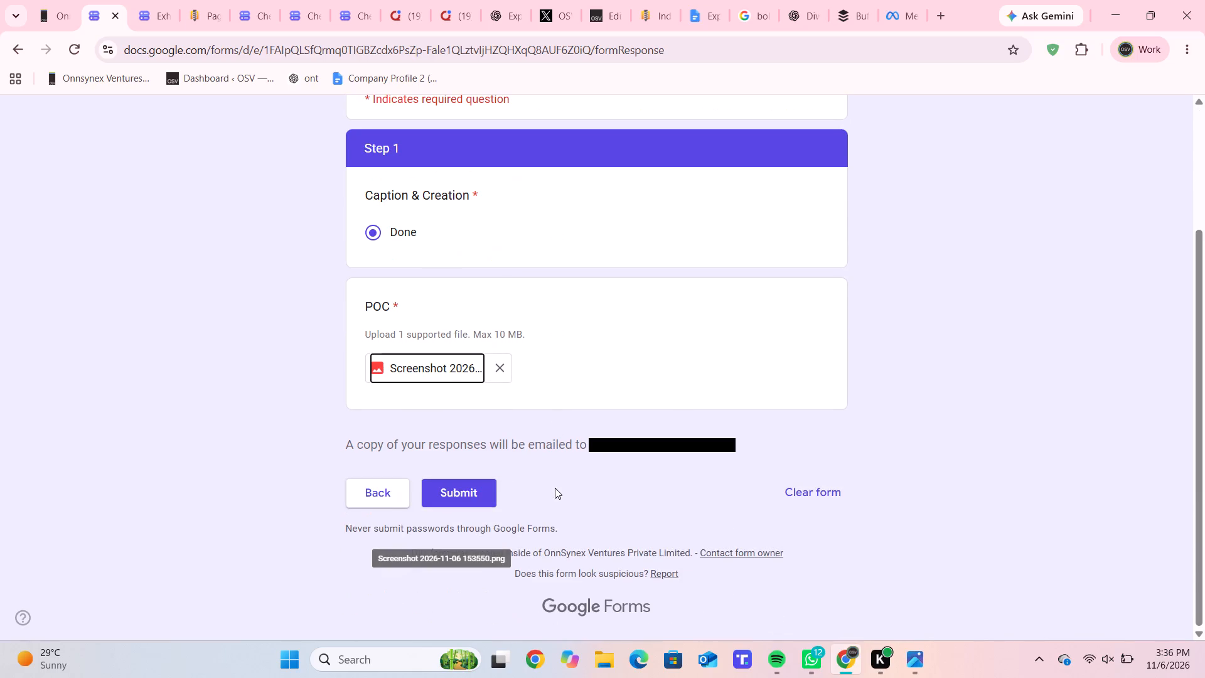
# Submit the employee birthday form response with Caption & Creation marked Done and the POC screenshot attached.
pyautogui.click(449, 482)
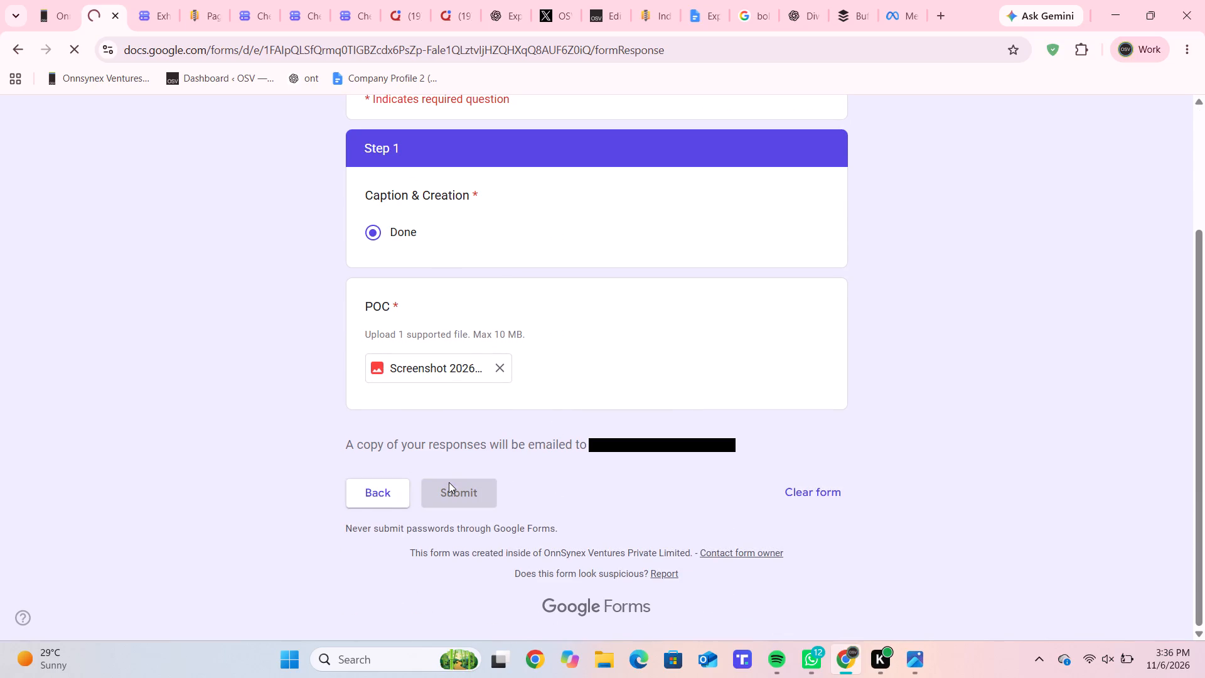
# Return to the doer dashboard and look through its MIS score and FMS task sections.
pyautogui.click(55, 15)
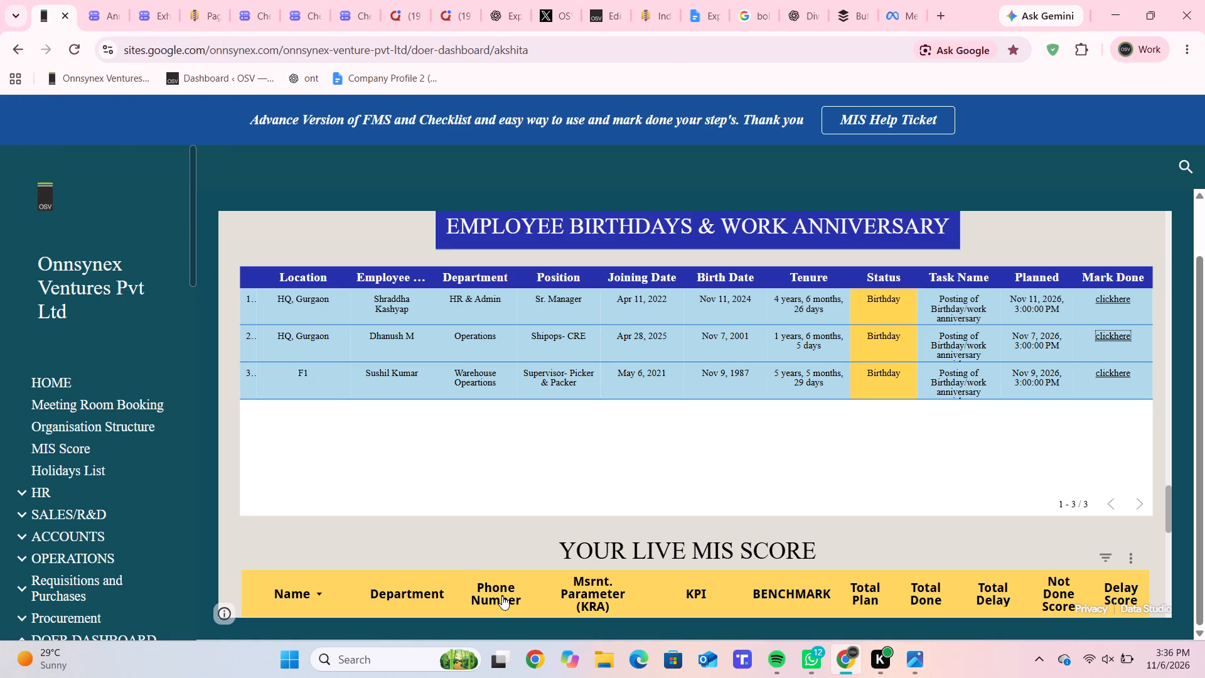
pyautogui.scroll(-5, 579, 561)
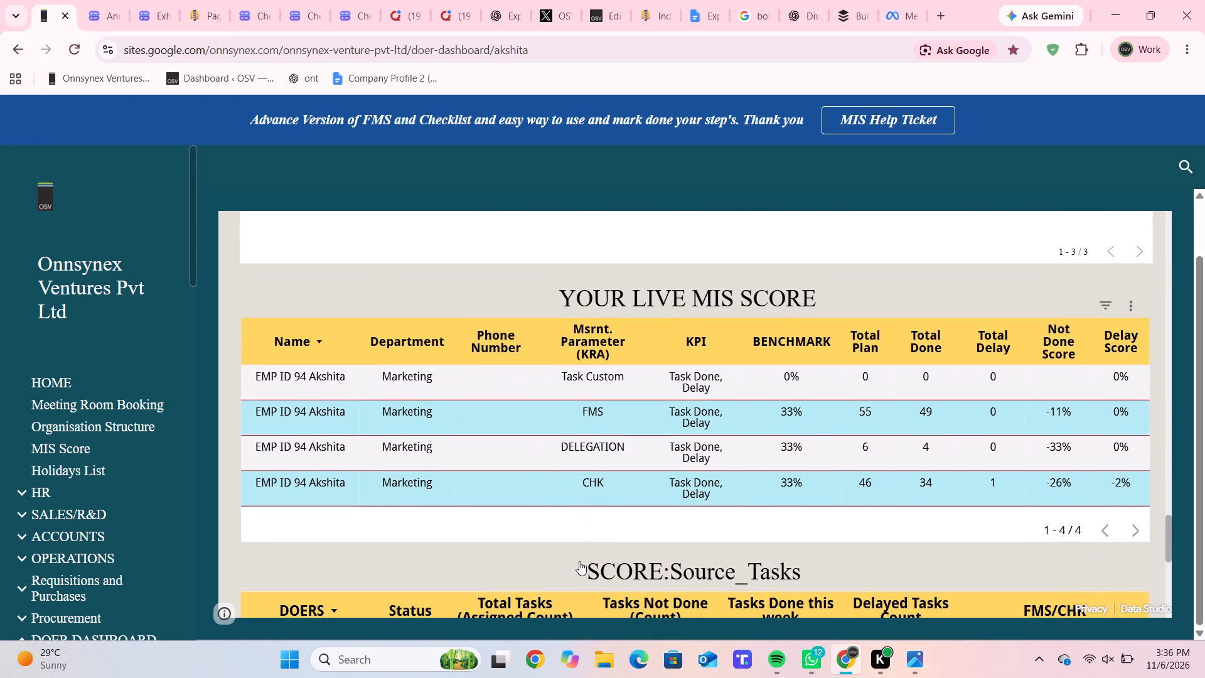
pyautogui.hscroll(1, 548, 573)
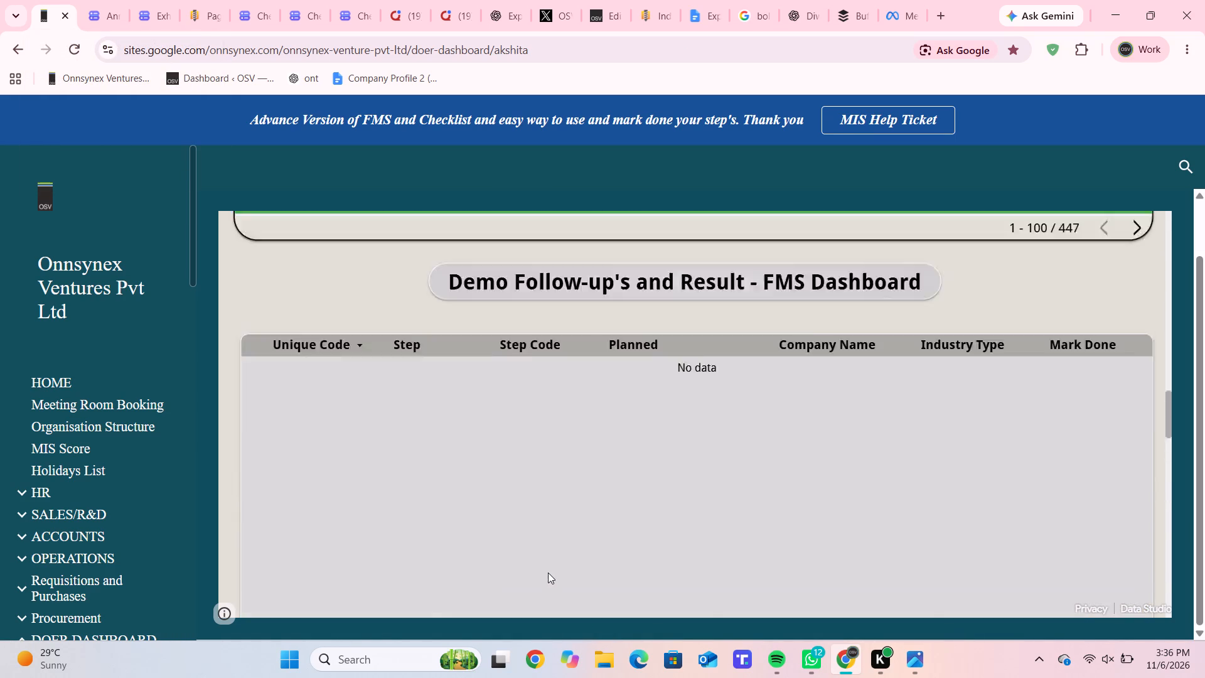
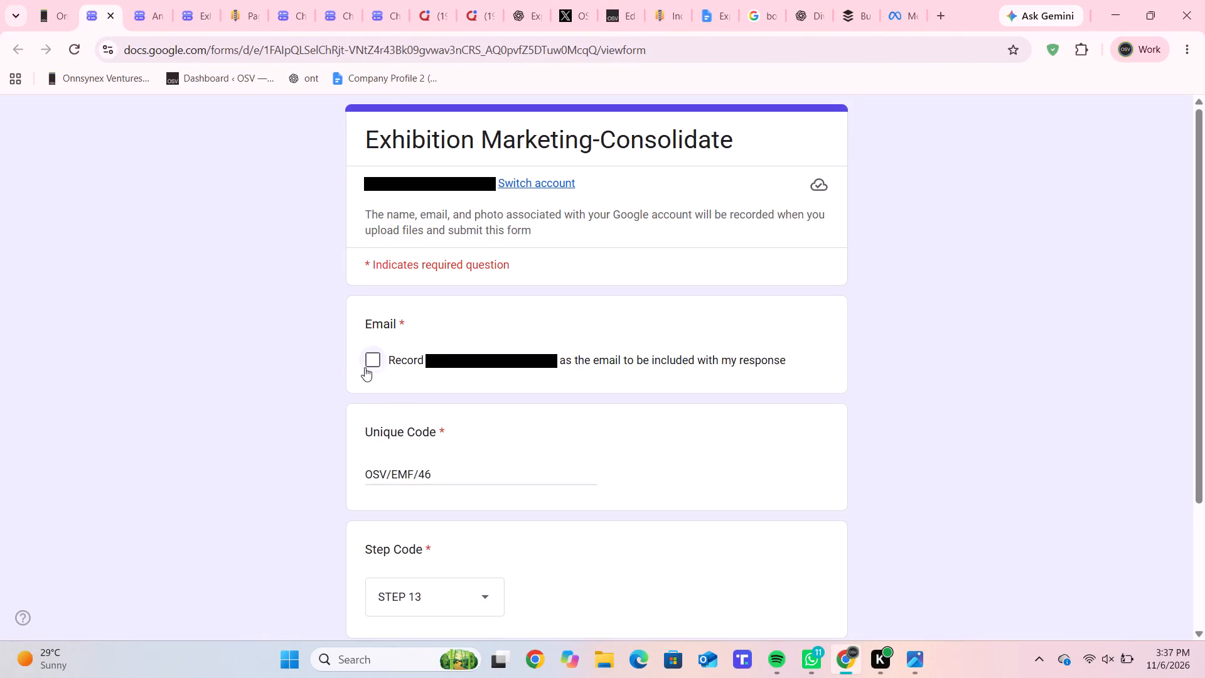
# Continue to the next section of the Exhibition Marketing-Consolidate form for OSV/EMF/46, STEP 13, and answer Yes to Create Social Media Content.
pyautogui.scroll(-2, 389, 409)
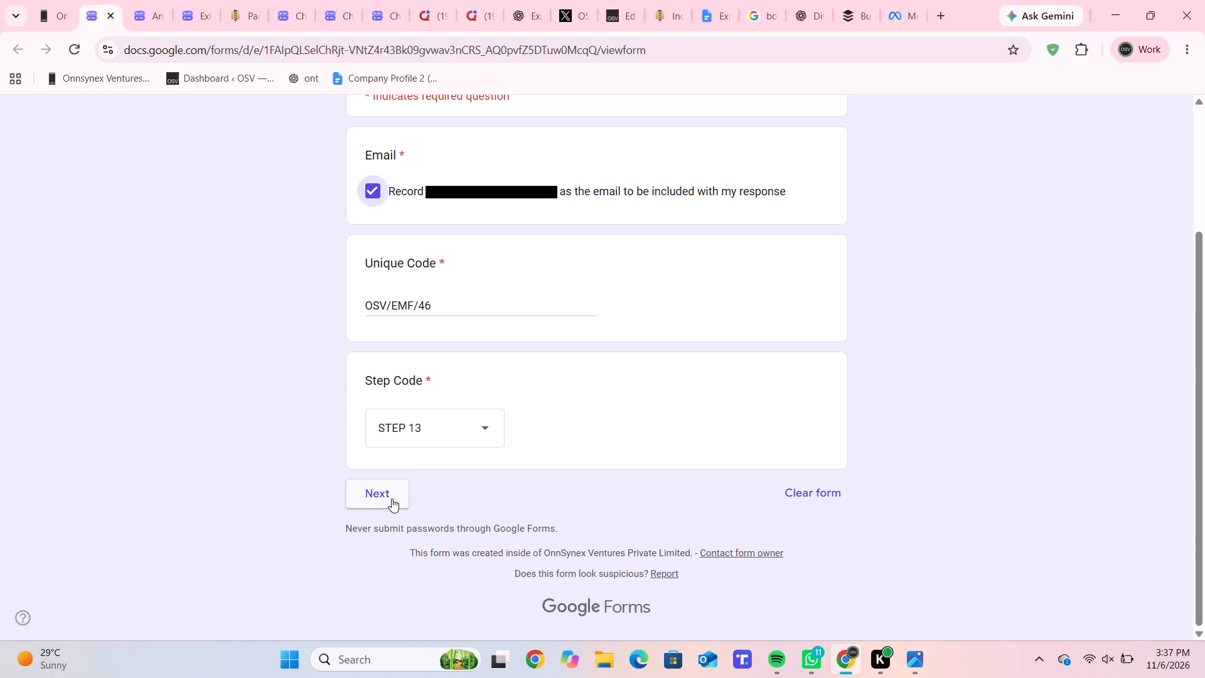
pyautogui.click(392, 498)
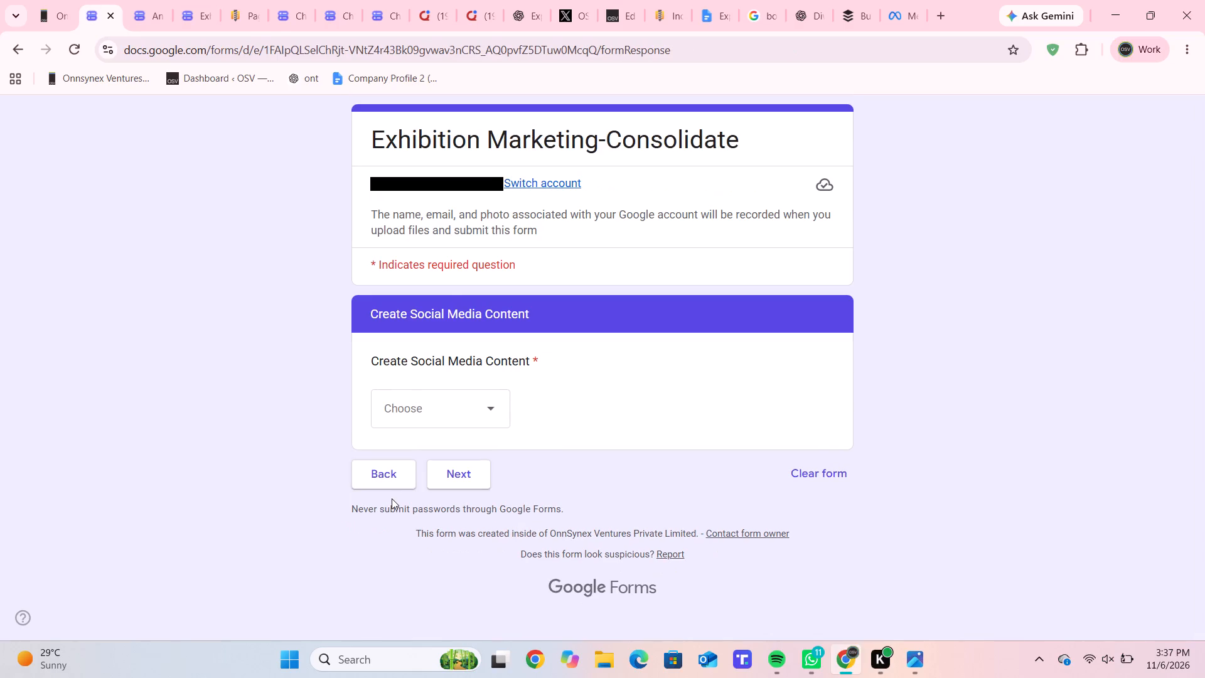
pyautogui.click(427, 416)
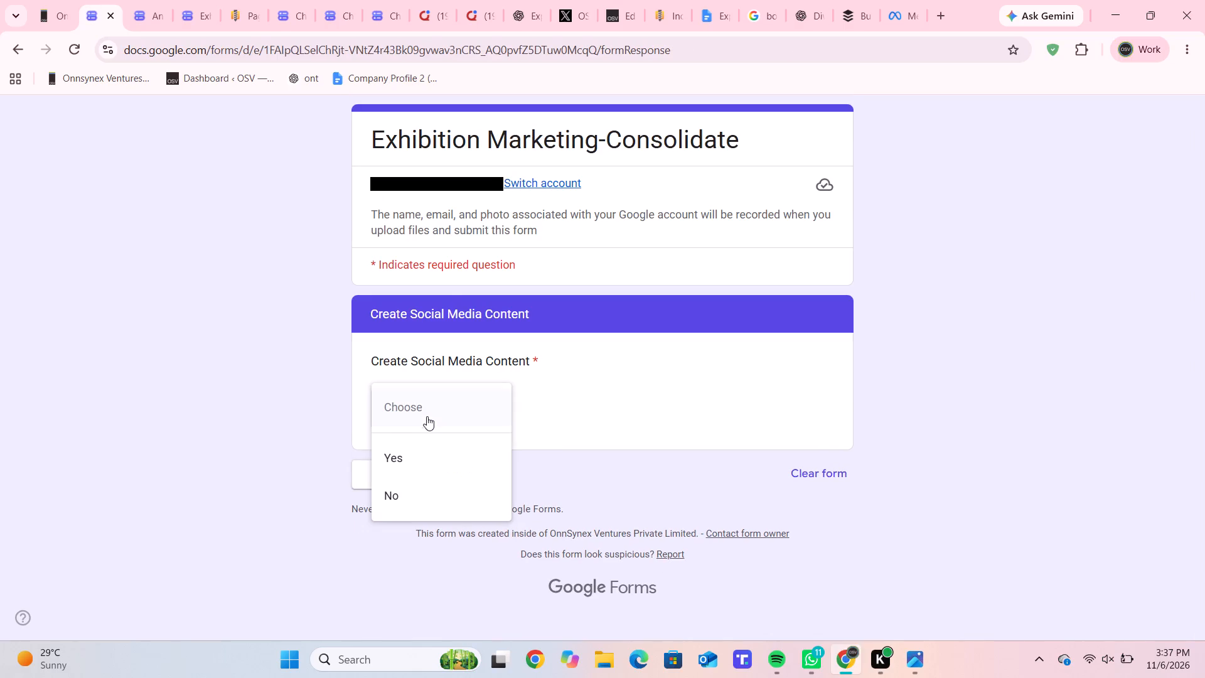
pyautogui.click(440, 452)
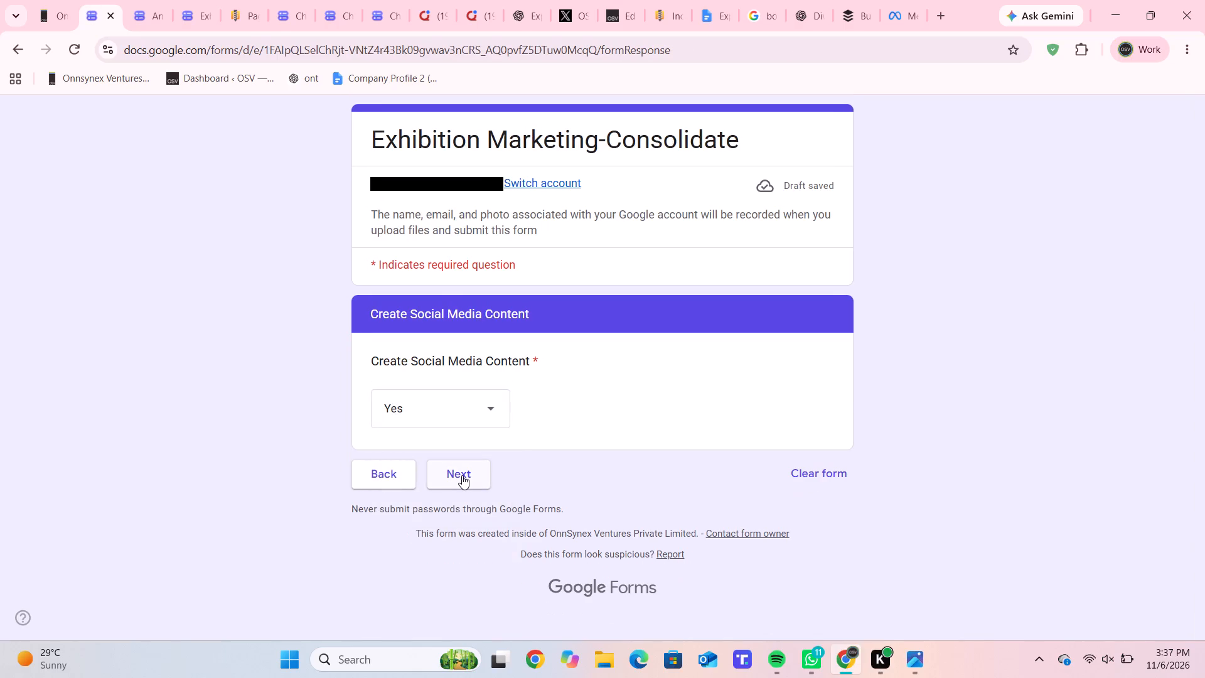
# Keep Create Social Media Content at Yes, attach Screenshot 2026-11-06 153707.png as the POC, and submit the Exhibition Marketing-Consolidate form.
pyautogui.click(440, 402)
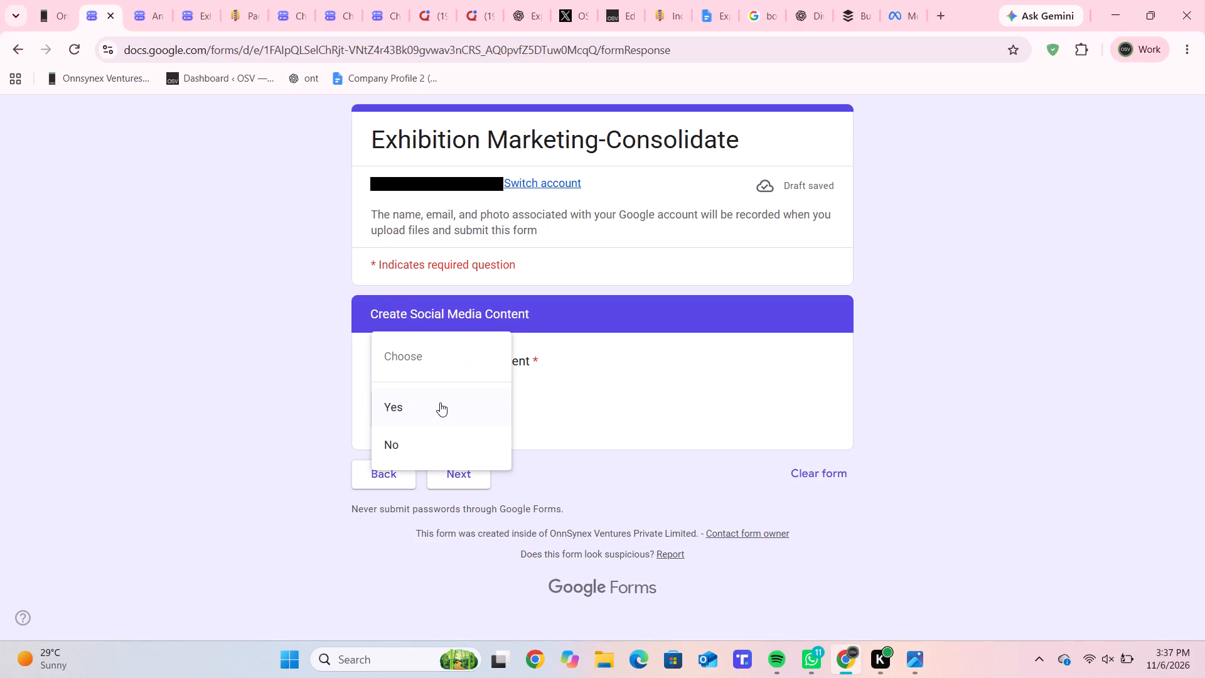
pyautogui.click(440, 402)
pyautogui.click(463, 470)
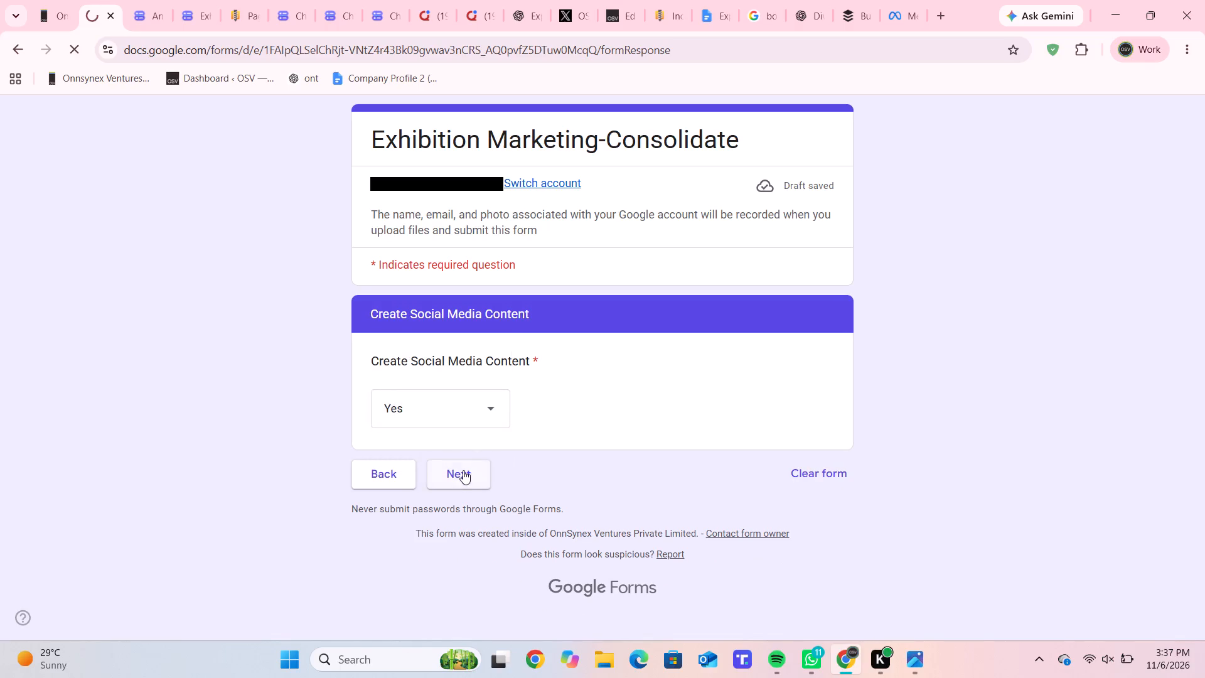
pyautogui.click(416, 426)
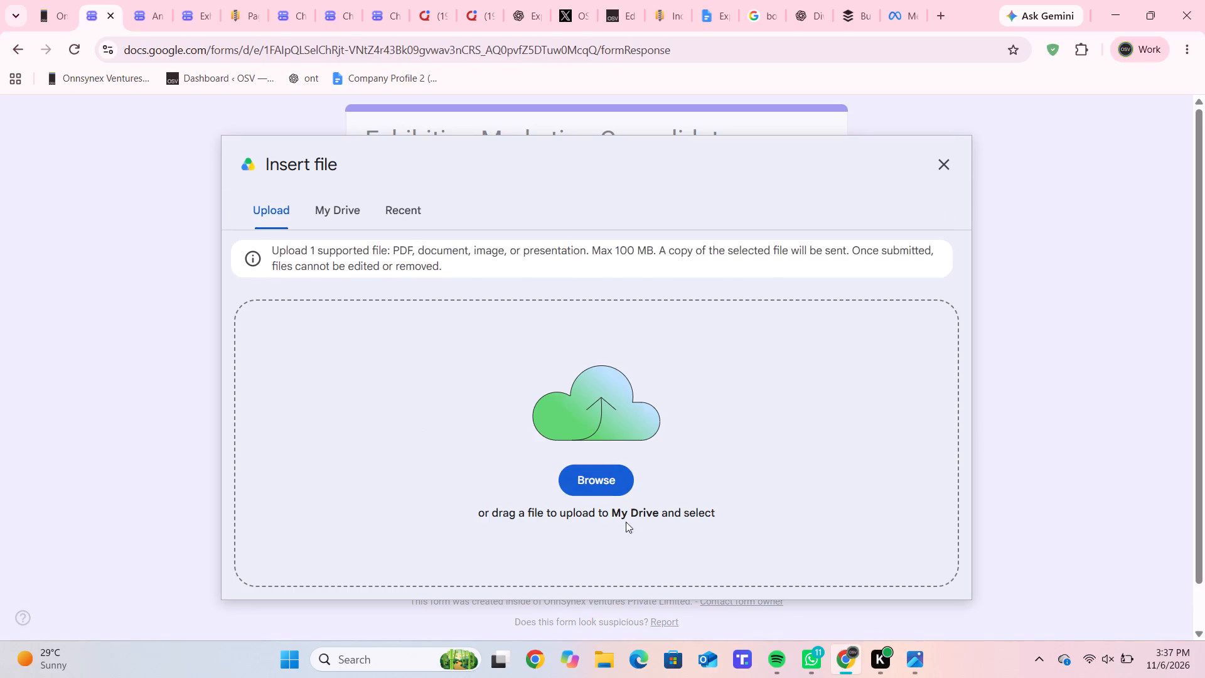
pyautogui.click(610, 490)
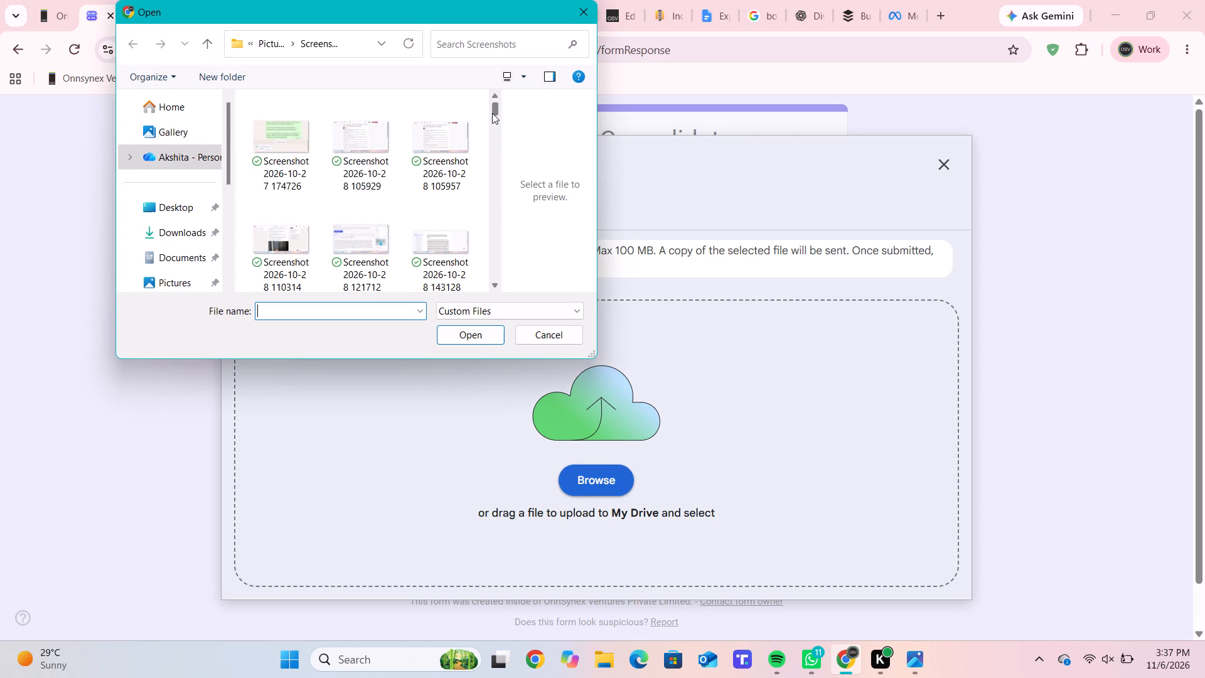
pyautogui.moveTo(492, 113); pyautogui.dragTo(491, 286)
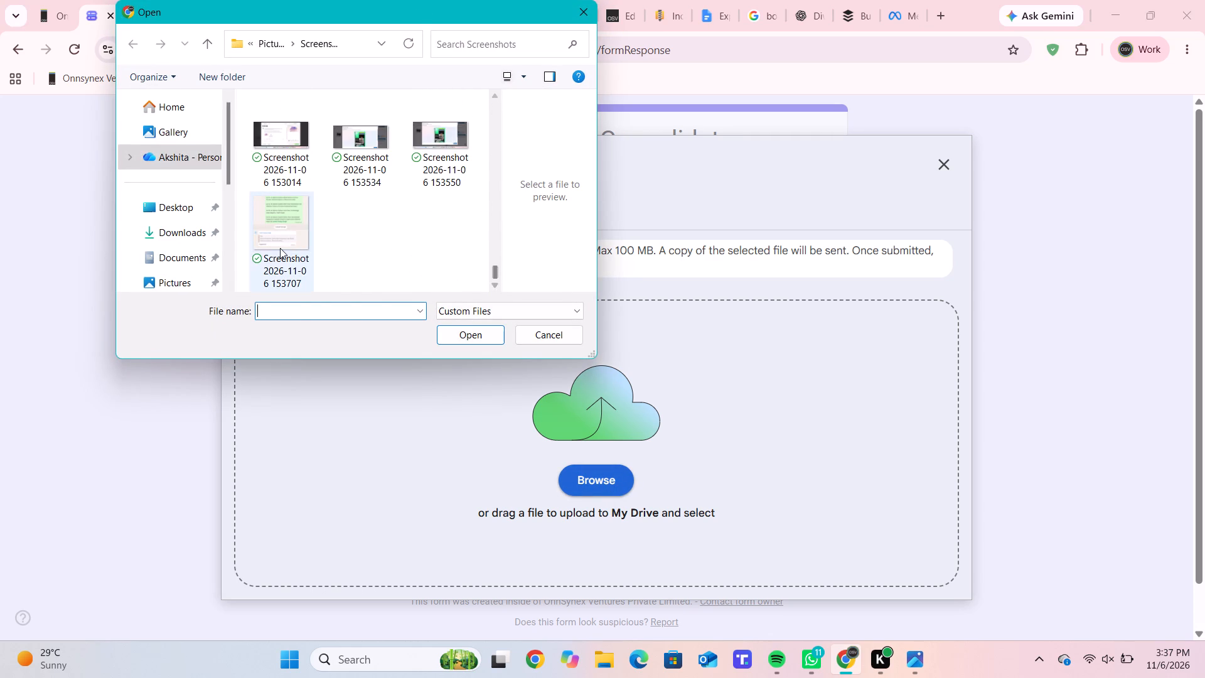
pyautogui.doubleClick(280, 248)
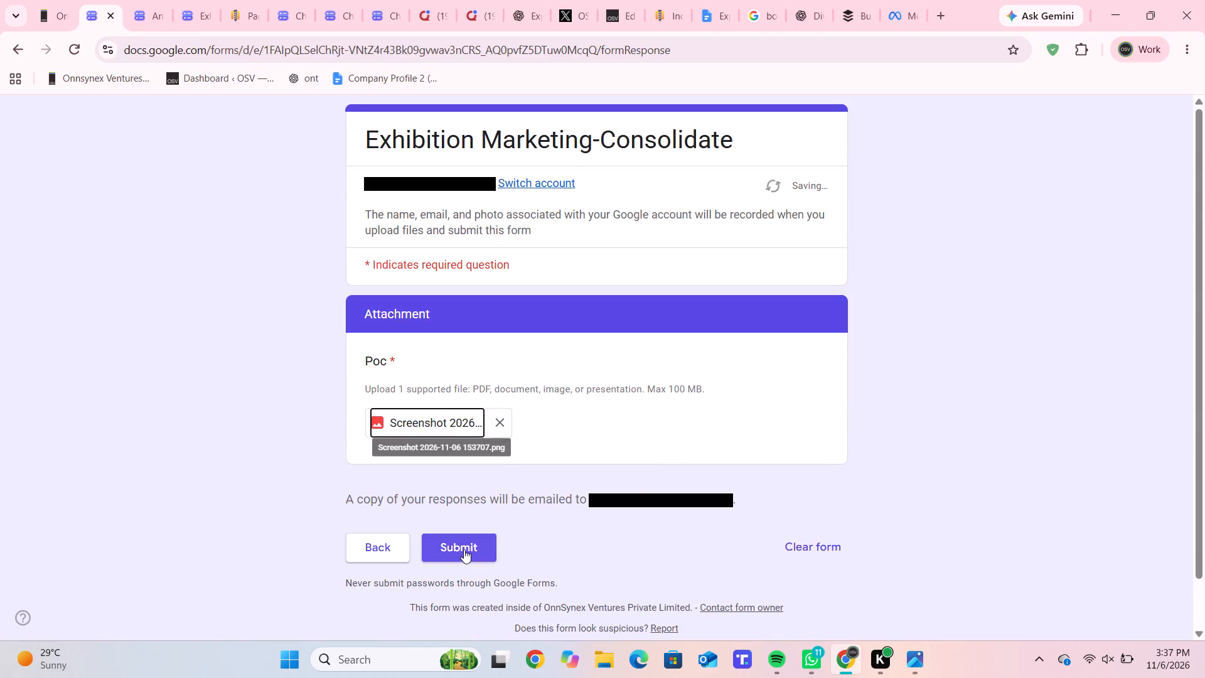
pyautogui.click(464, 549)
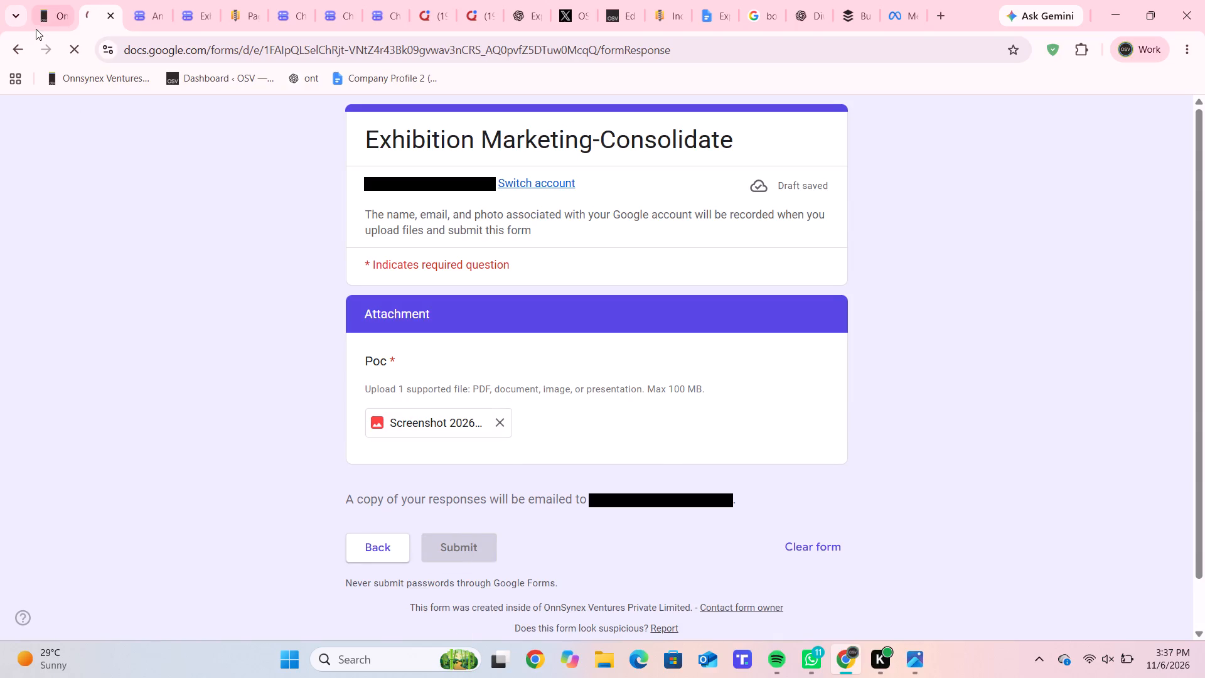
# From the doer dashboard, open the Process Automation Expo STEP 13 mark-done form, include the account email, and continue to its next section.
pyautogui.click(36, 28)
pyautogui.scroll(-2, 446, 342)
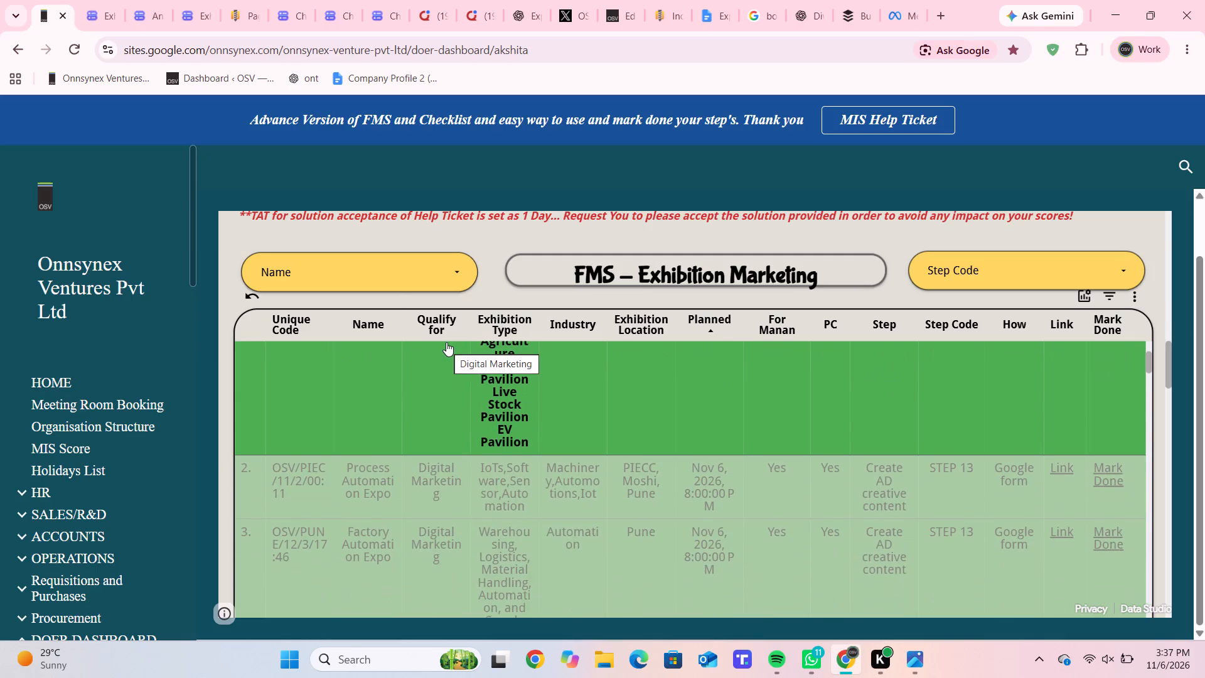
pyautogui.scroll(-1, 570, 515)
pyautogui.click(532, 485)
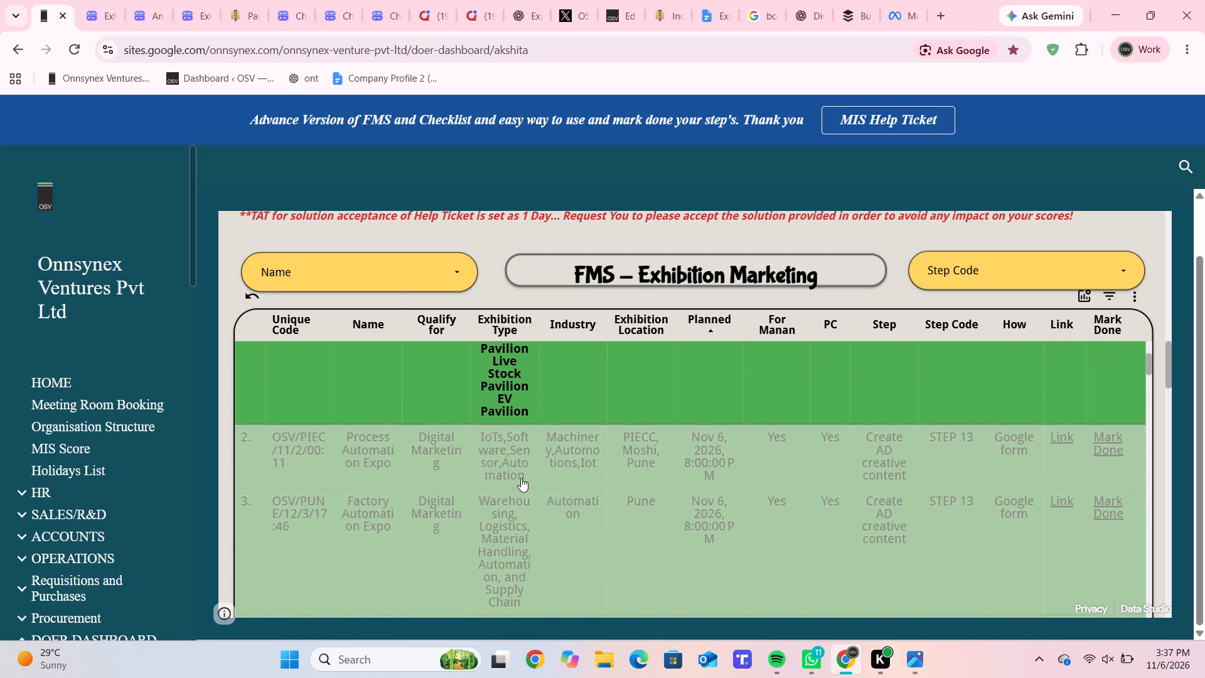
pyautogui.click(521, 478)
pyautogui.click(1118, 423)
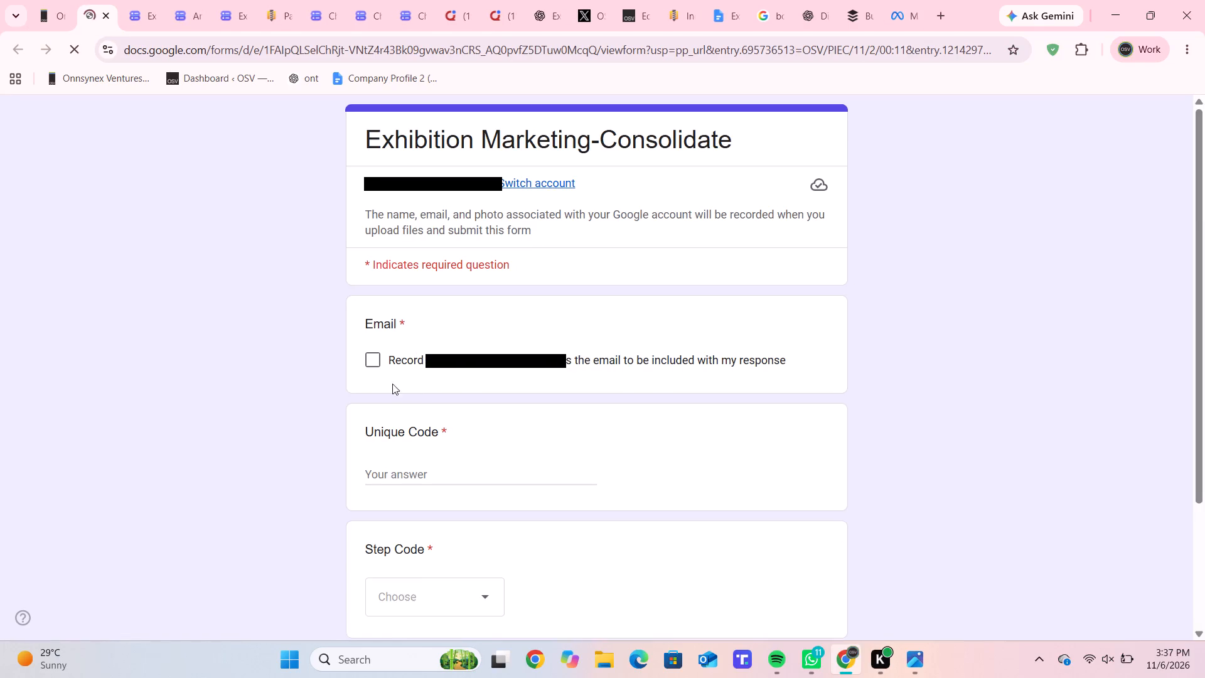
pyautogui.click(373, 374)
pyautogui.scroll(-2, 375, 400)
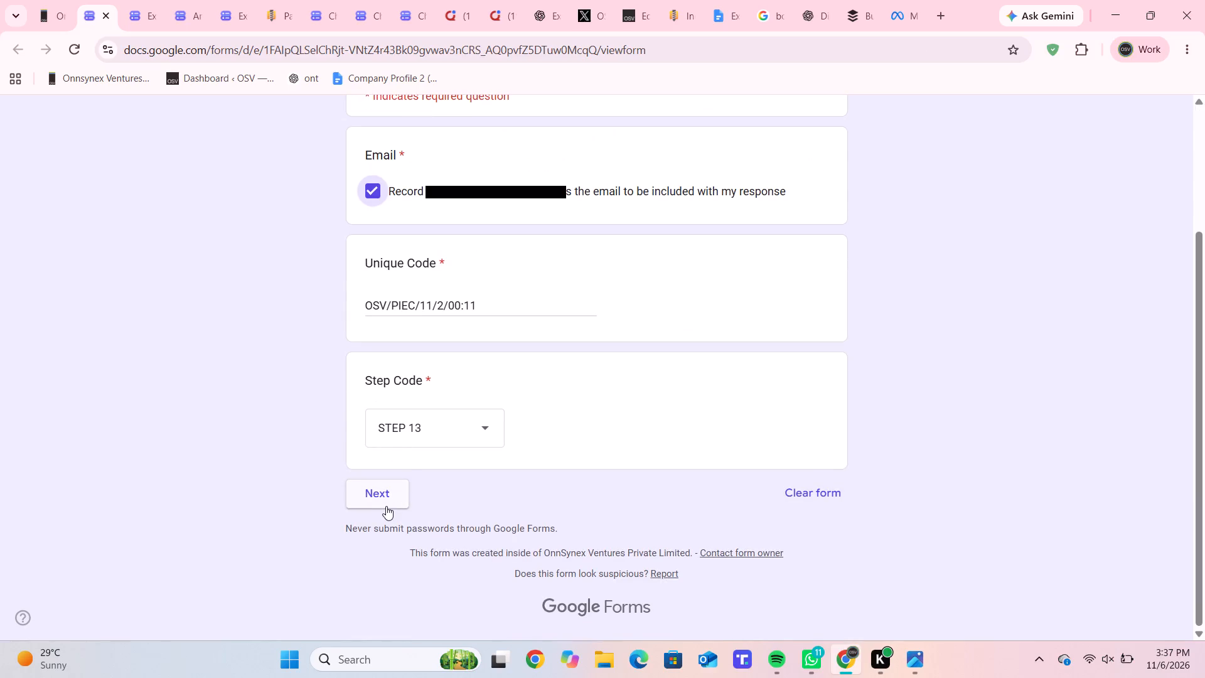
pyautogui.click(392, 497)
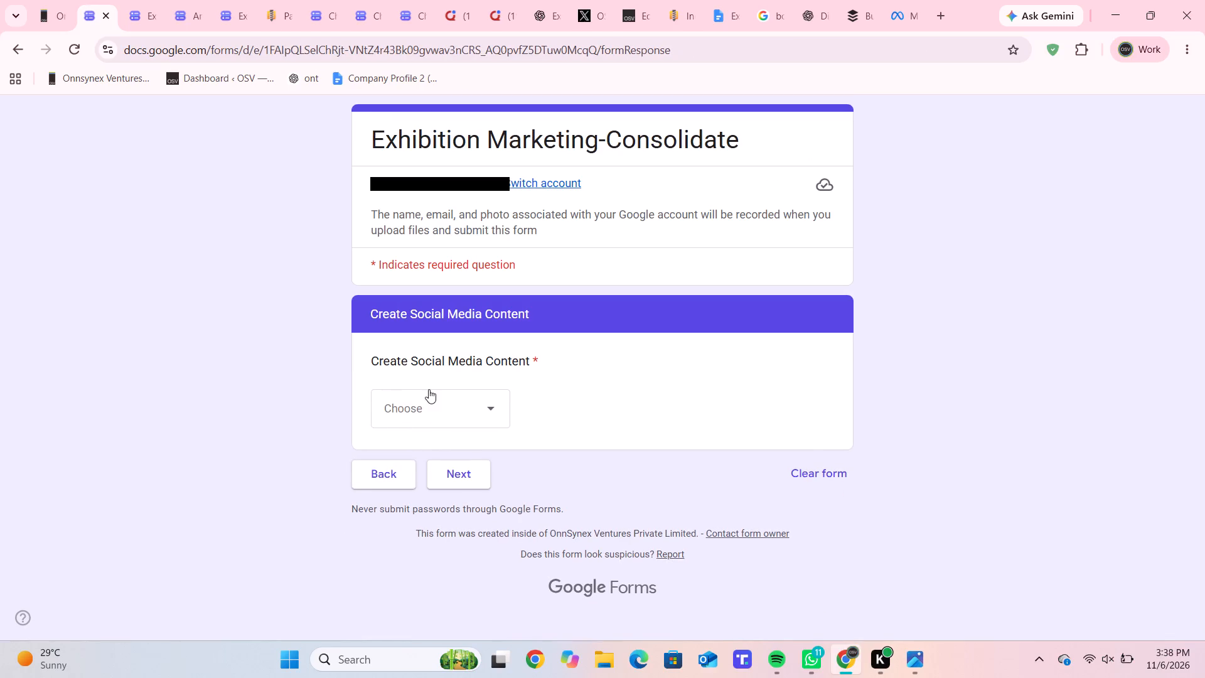
# Set Create Social Media Content to Yes, attach Screenshot 2026-11-06 153707.png as the POC, and submit the Process Automation Expo response.
pyautogui.click(431, 402)
pyautogui.click(437, 442)
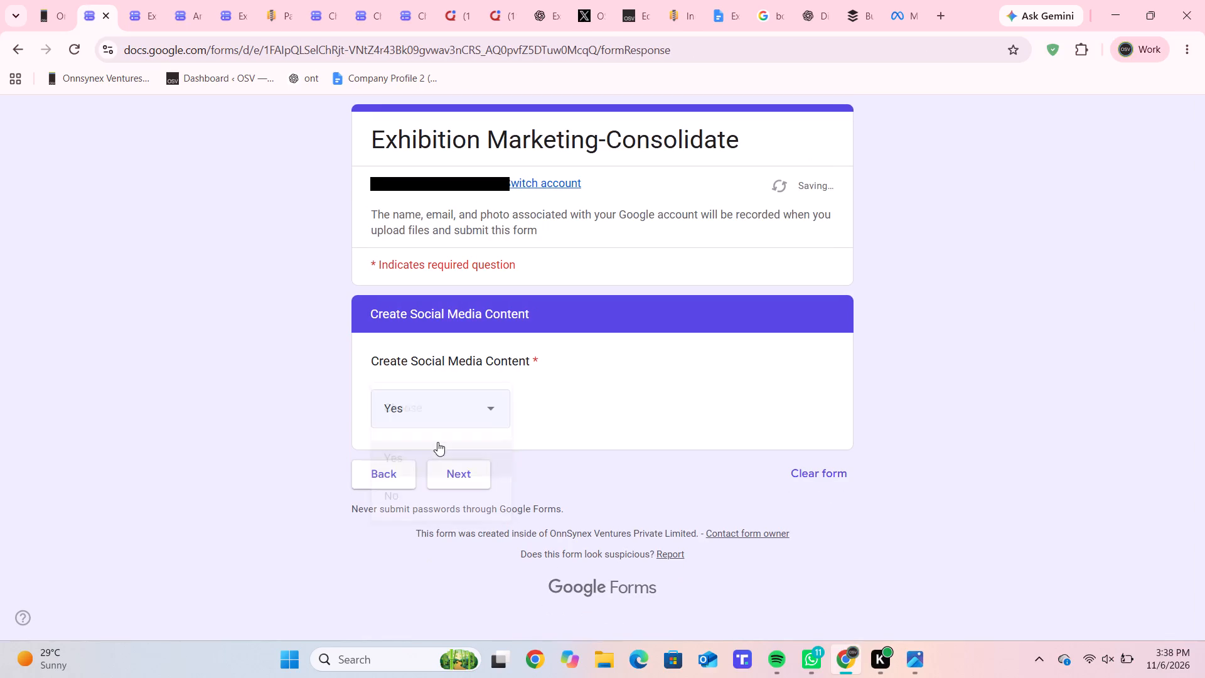
pyautogui.click(457, 478)
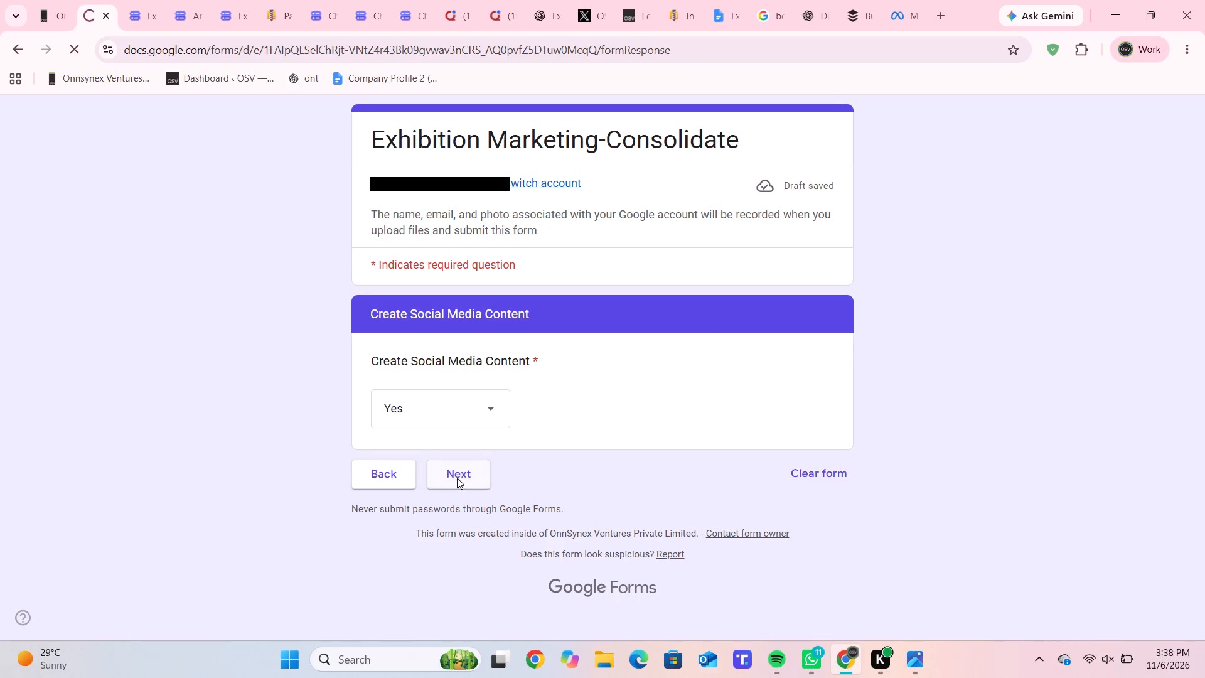
pyautogui.click(417, 430)
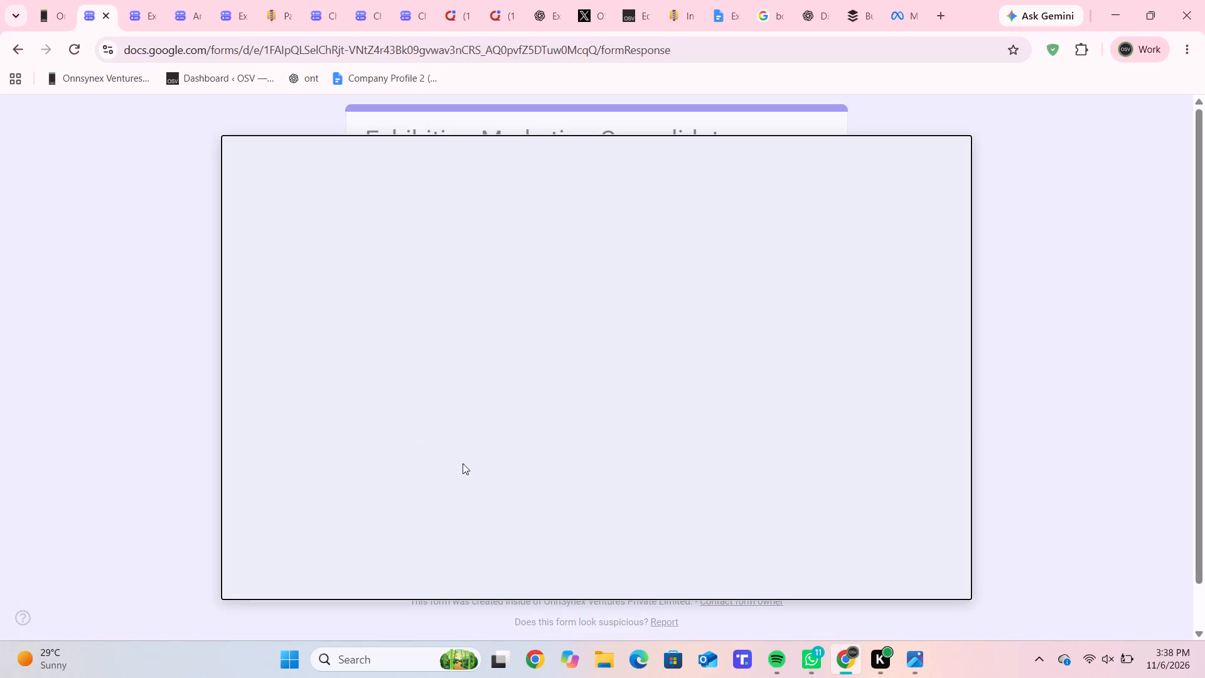
pyautogui.click(589, 485)
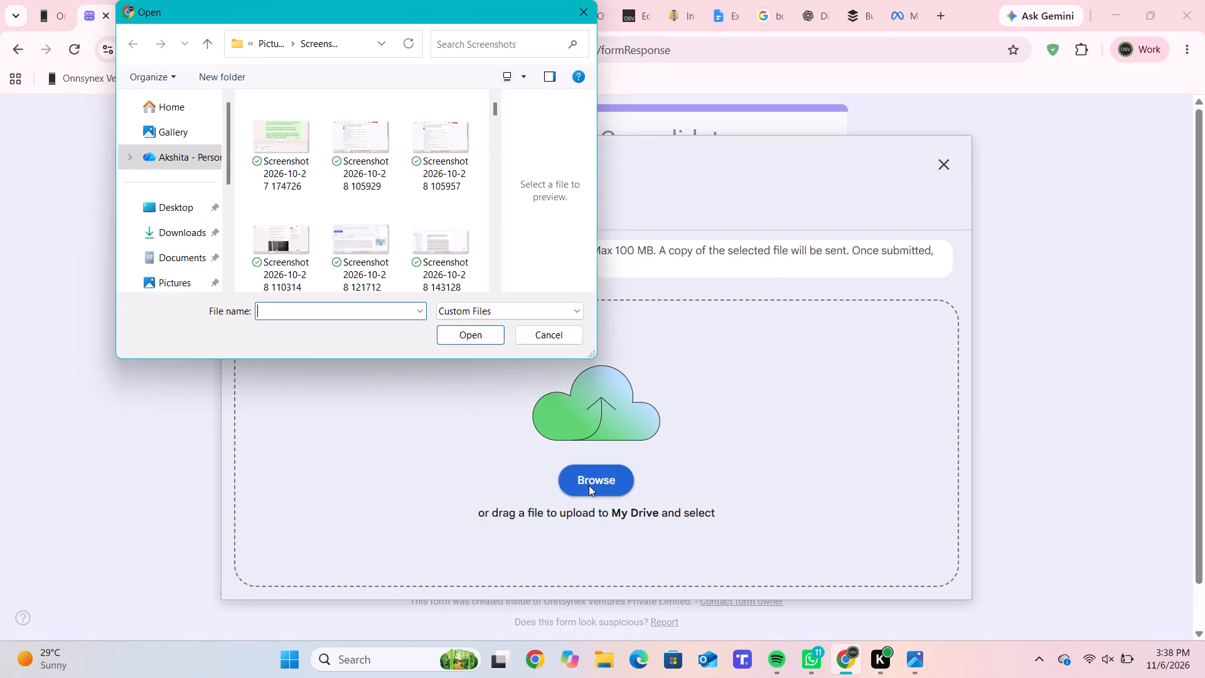
pyautogui.moveTo(493, 112); pyautogui.dragTo(502, 259)
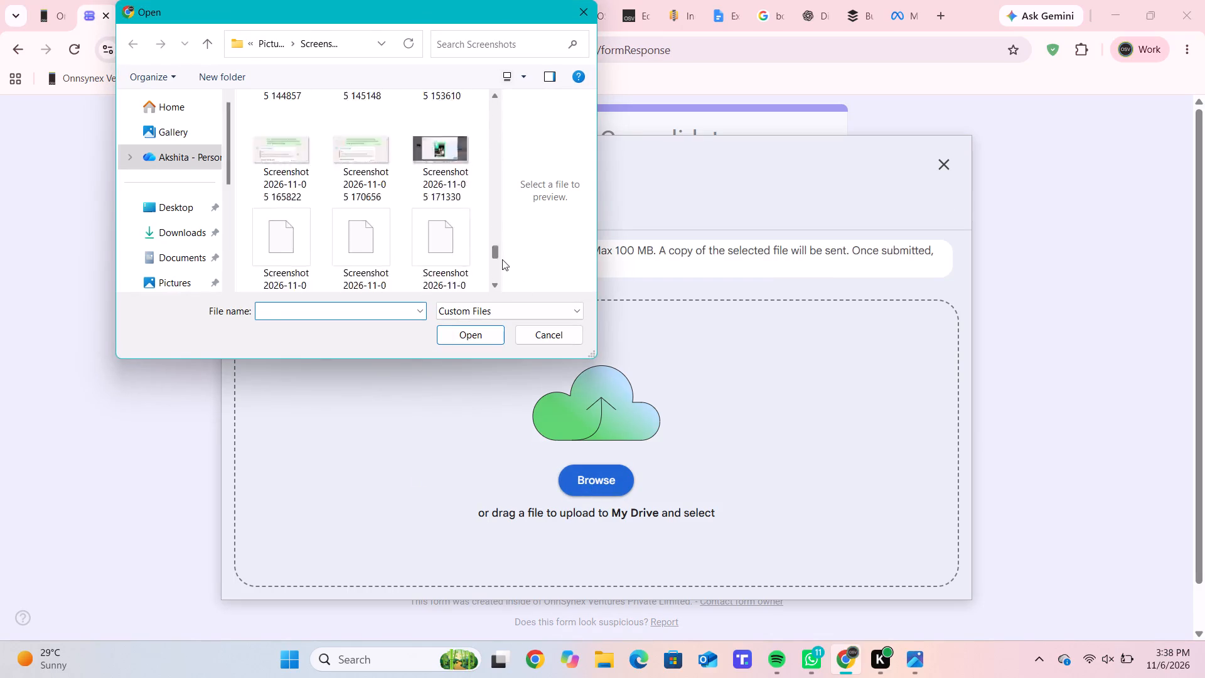
pyautogui.moveTo(502, 259); pyautogui.dragTo(503, 287)
pyautogui.doubleClick(270, 237)
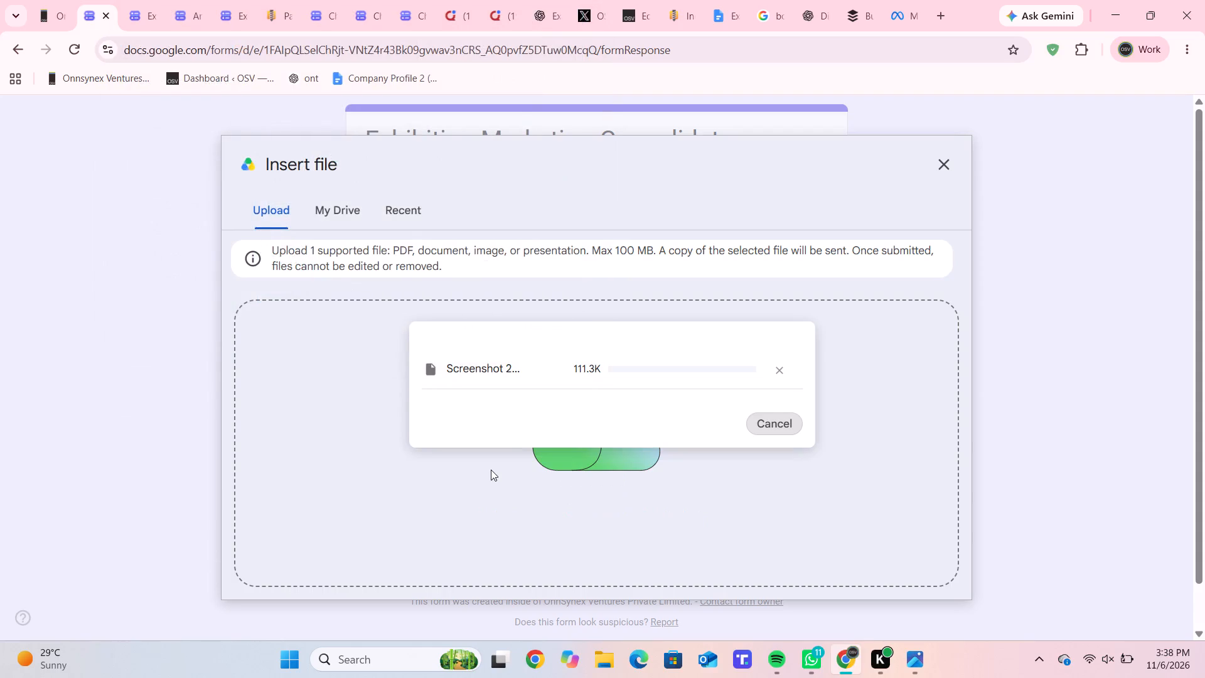
pyautogui.click(491, 555)
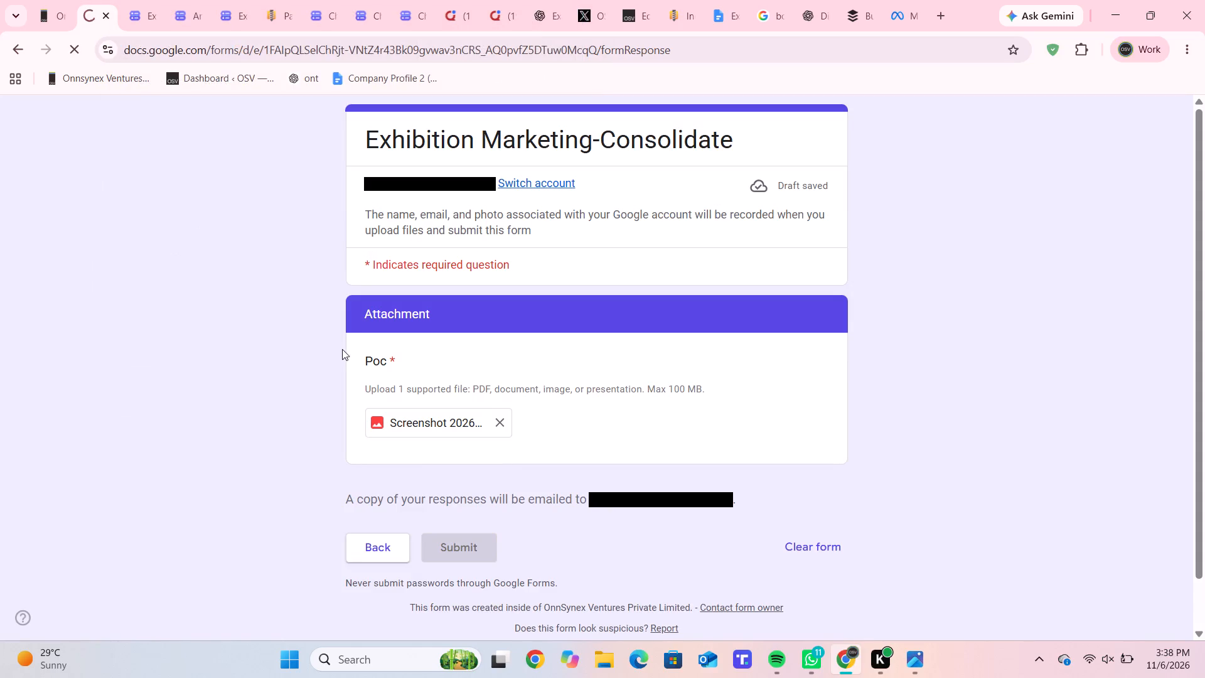
# From the doer dashboard, open the Factory Automation Expo STEP 13 mark-done form, include the account email, and continue to its next section.
pyautogui.click(50, 6)
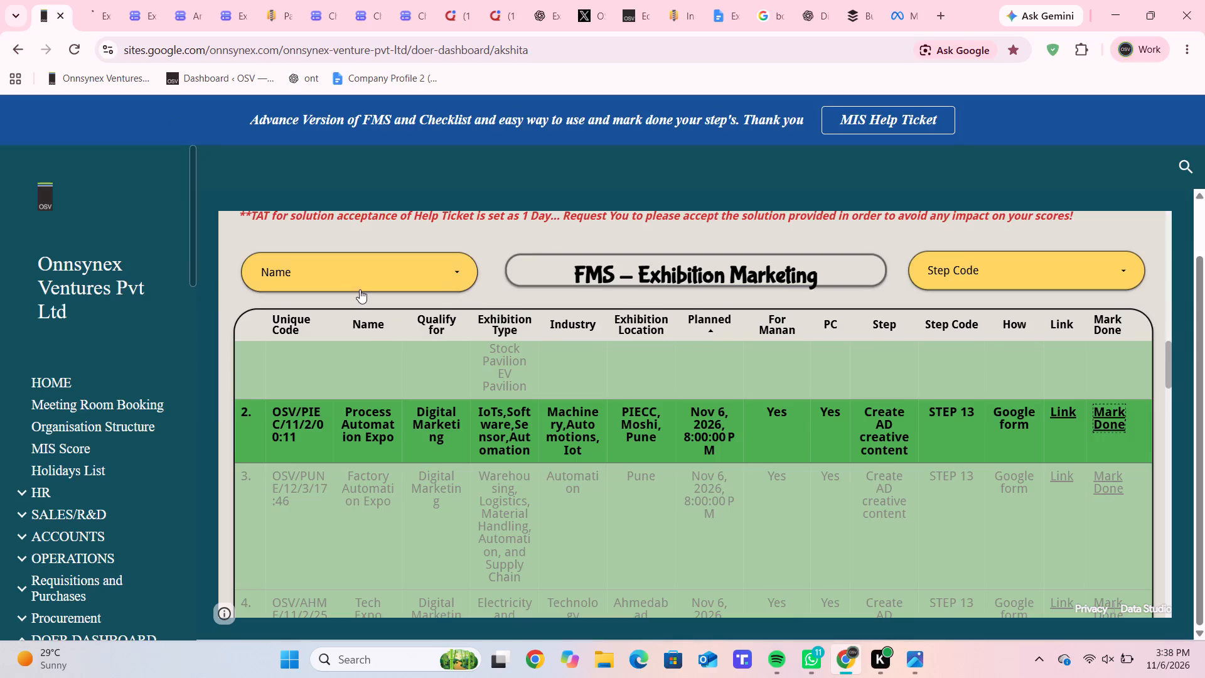
pyautogui.scroll(-1, 360, 289)
pyautogui.scroll(-1, 488, 457)
pyautogui.click(525, 452)
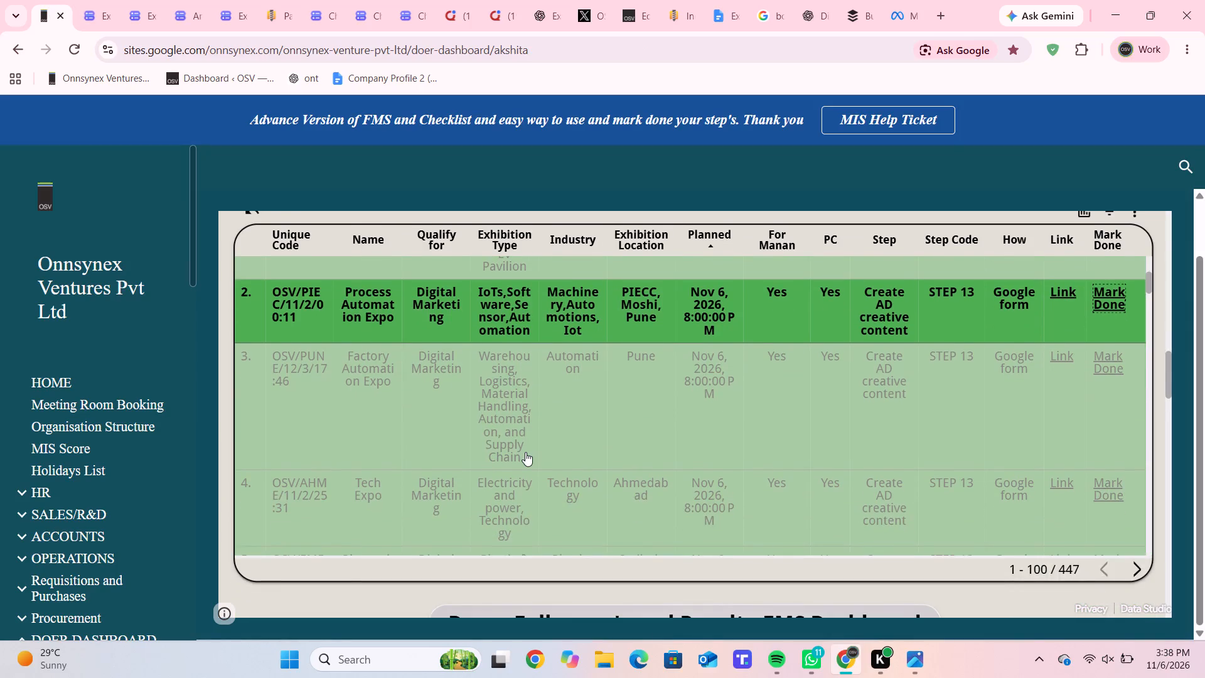
pyautogui.click(518, 444)
pyautogui.click(1112, 365)
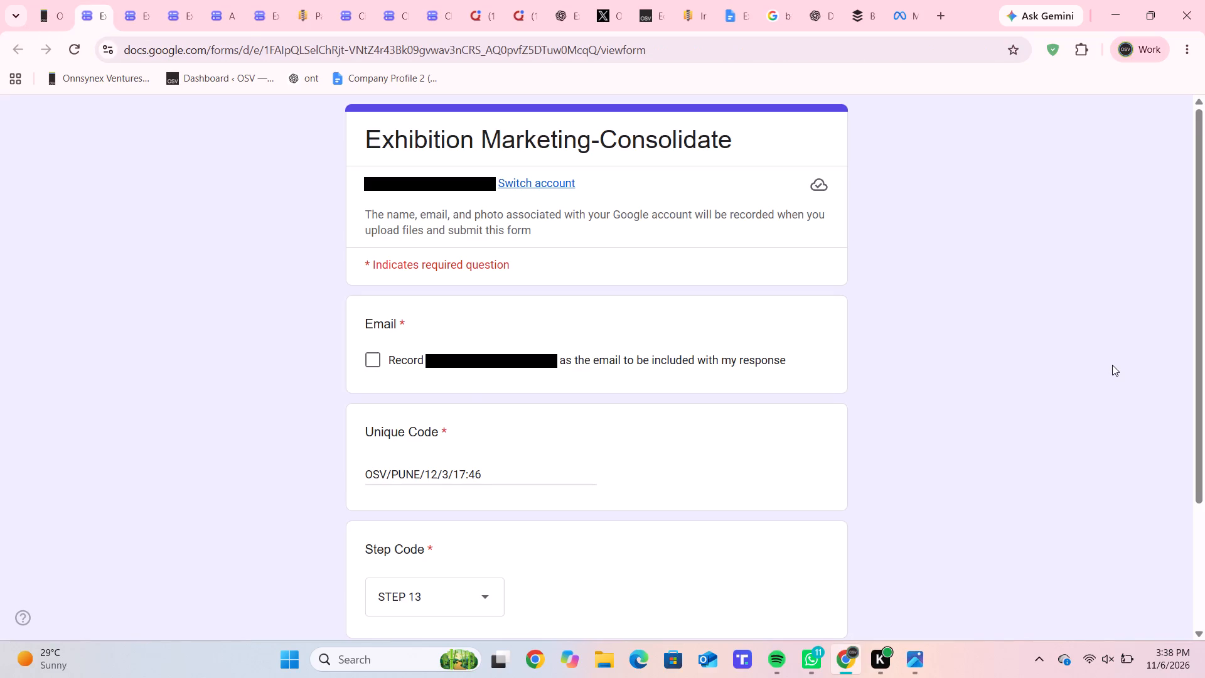
pyautogui.click(370, 356)
pyautogui.scroll(-3, 459, 516)
pyautogui.click(379, 501)
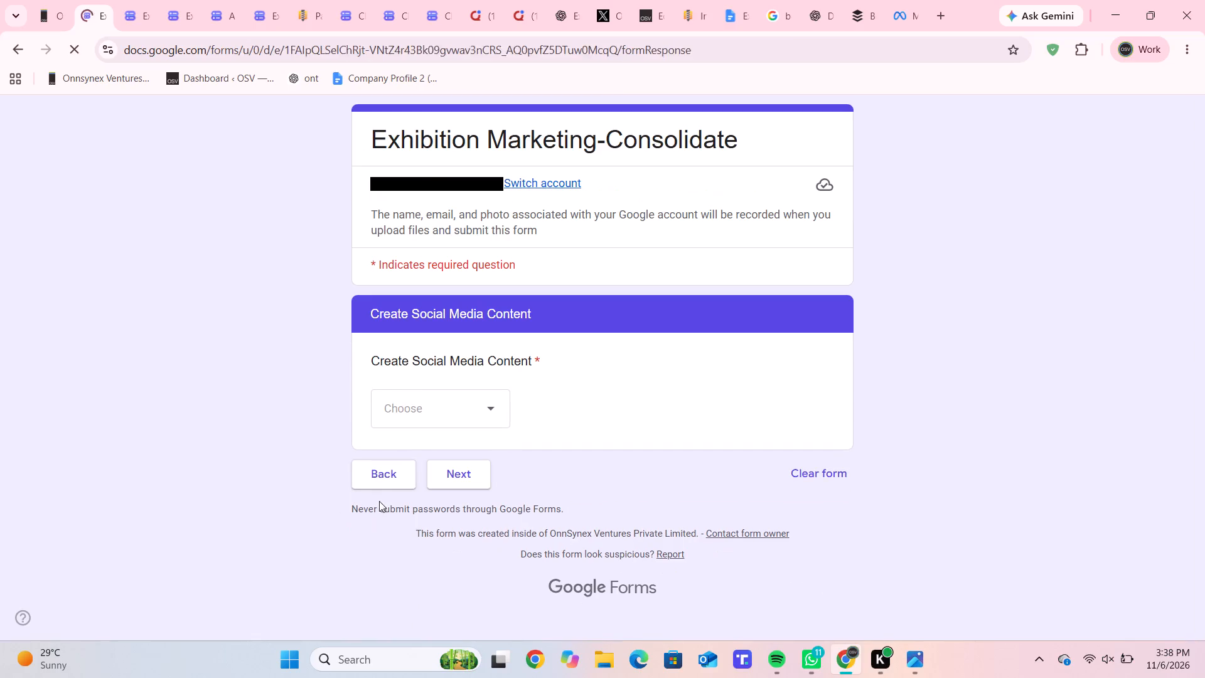
# Set Create Social Media Content to Yes, attach Screenshot 2026-11-06 153707.png as the POC, and submit the Factory Automation Expo response.
pyautogui.click(408, 400)
pyautogui.click(408, 400)
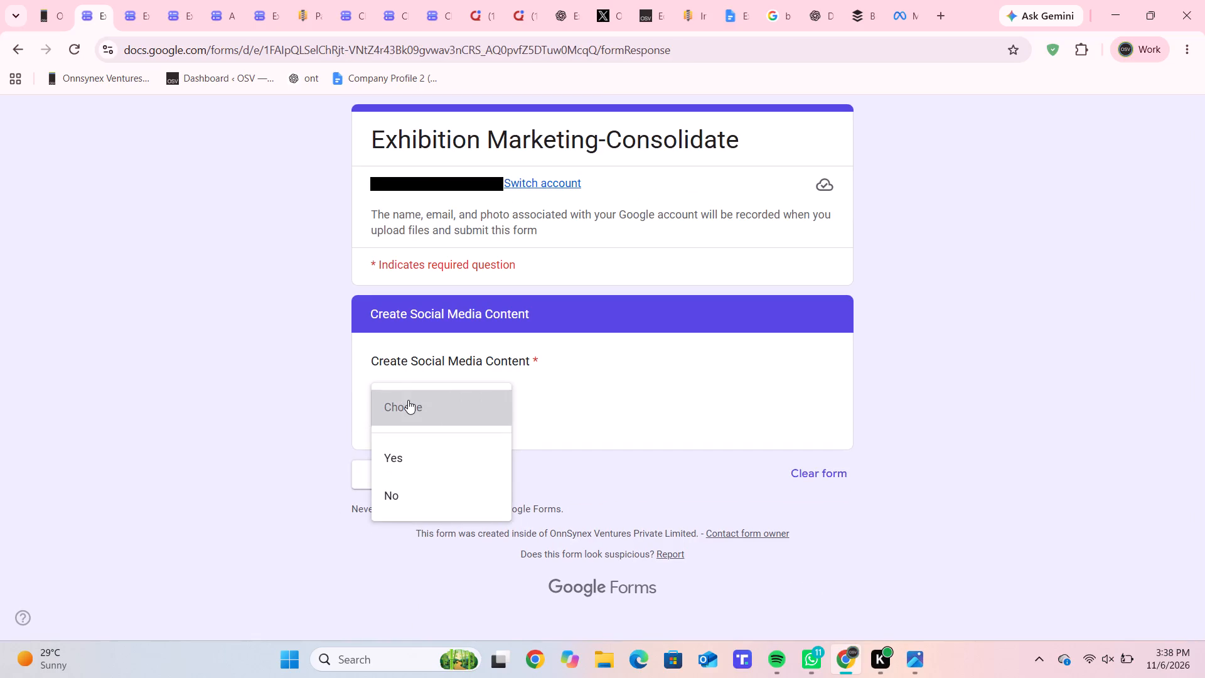
pyautogui.click(408, 400)
pyautogui.click(422, 467)
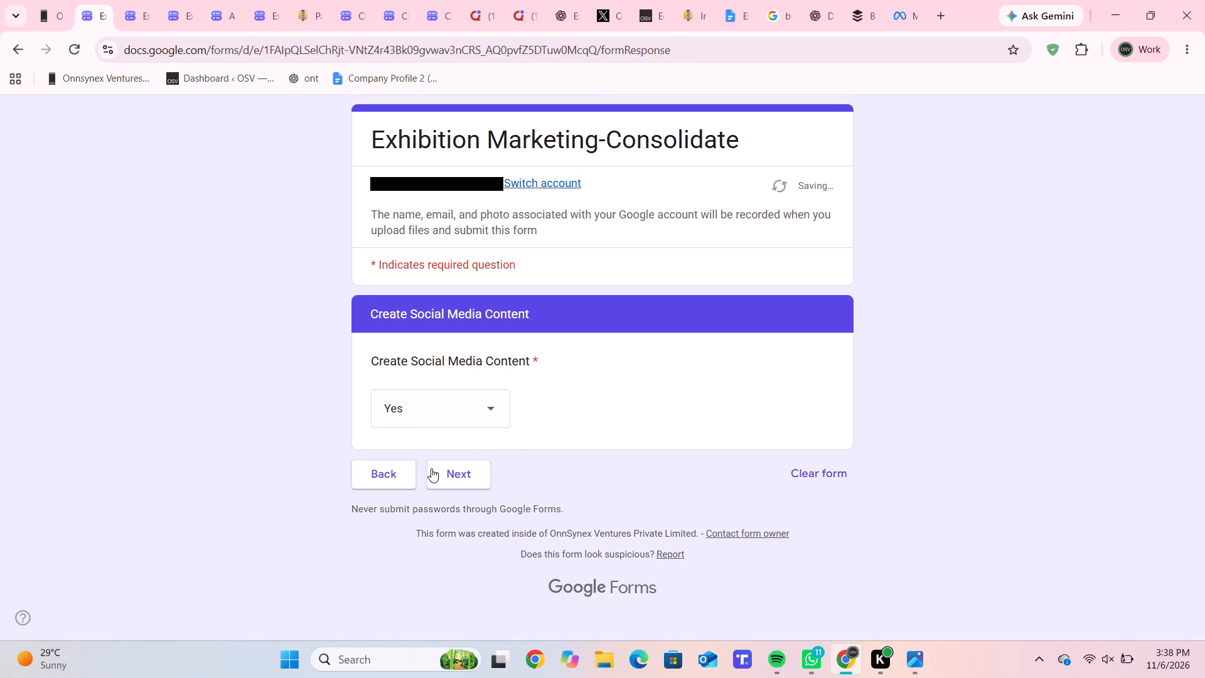
pyautogui.click(435, 470)
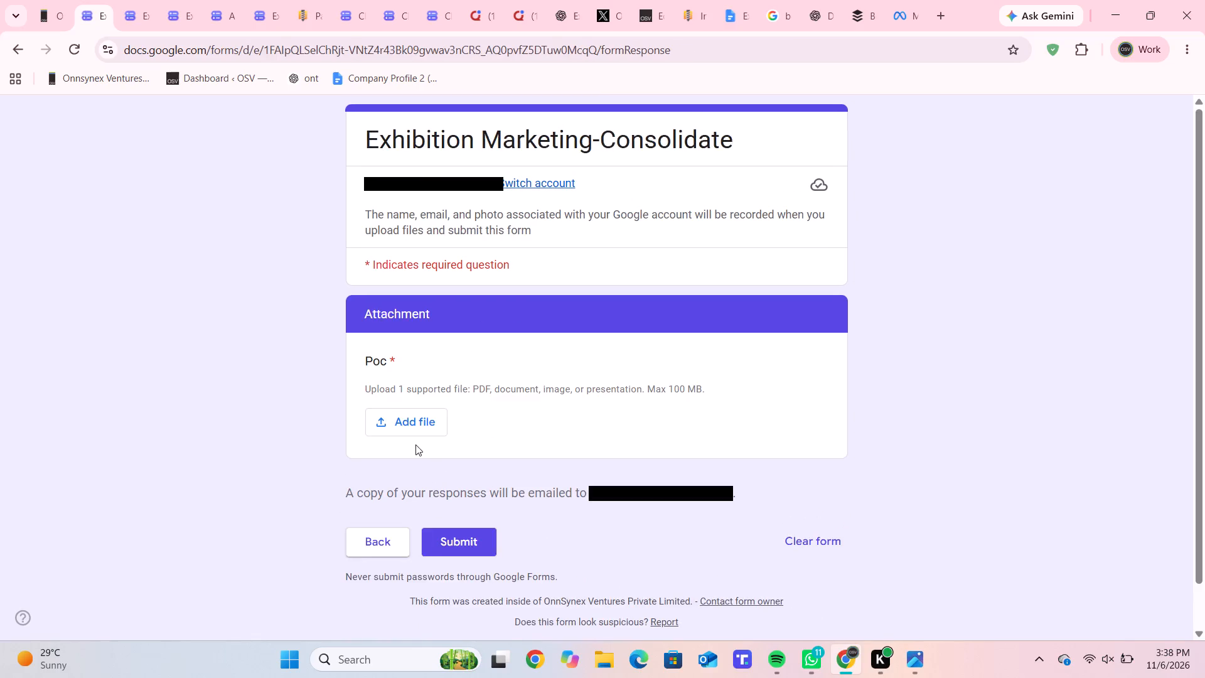
pyautogui.click(412, 434)
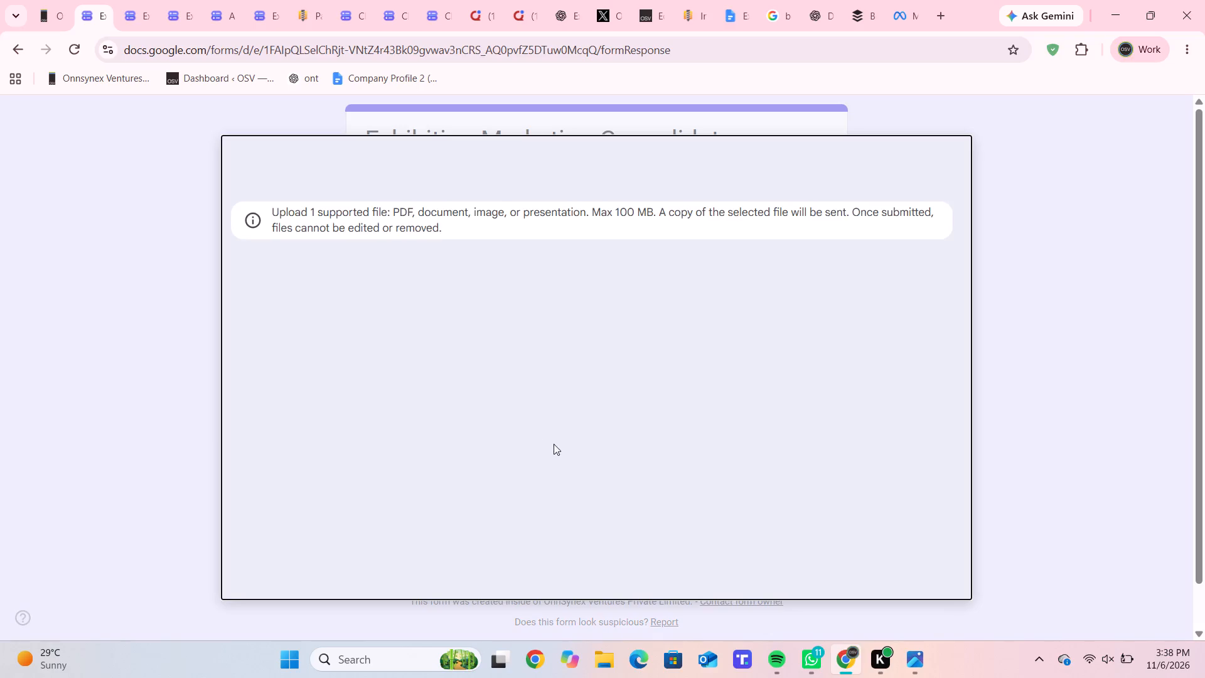
pyautogui.click(602, 480)
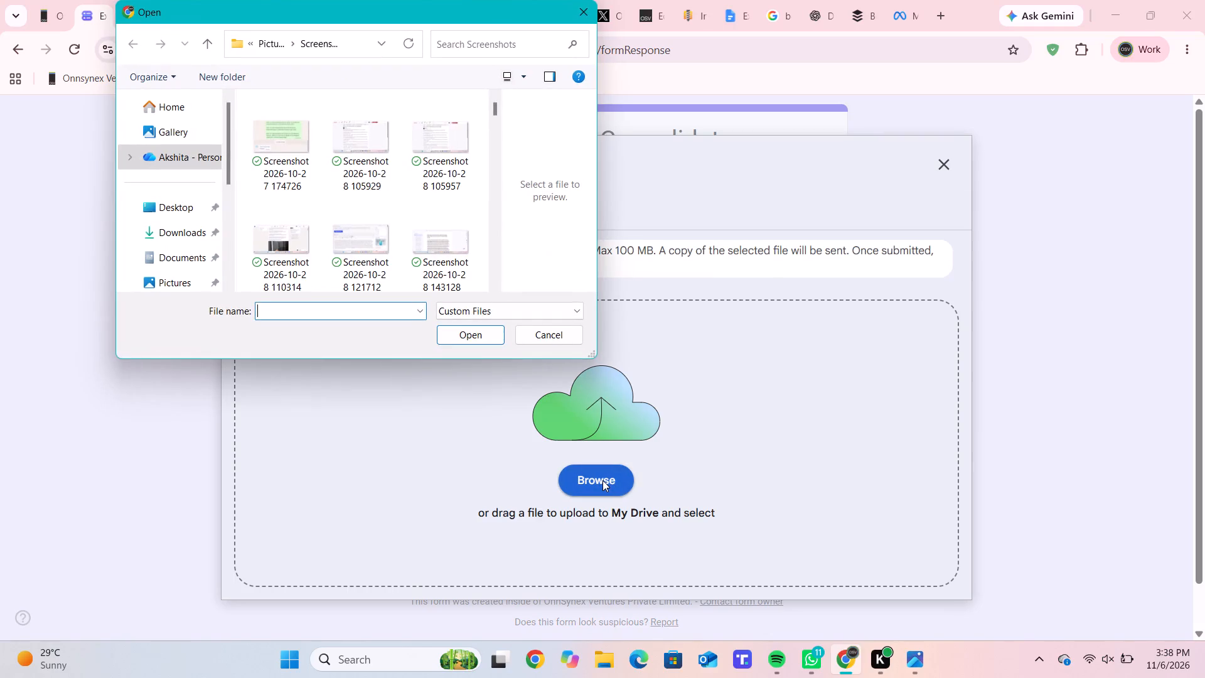
pyautogui.moveTo(494, 104); pyautogui.dragTo(497, 292)
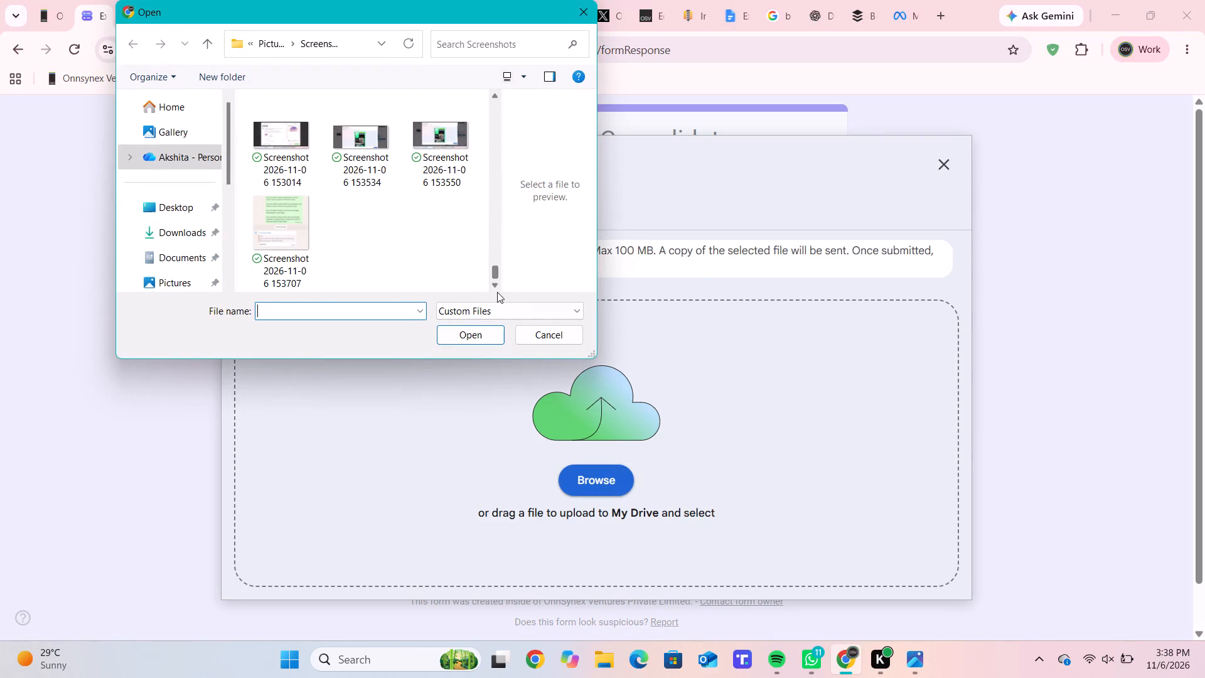
pyautogui.moveTo(497, 292); pyautogui.dragTo(498, 296)
pyautogui.doubleClick(297, 261)
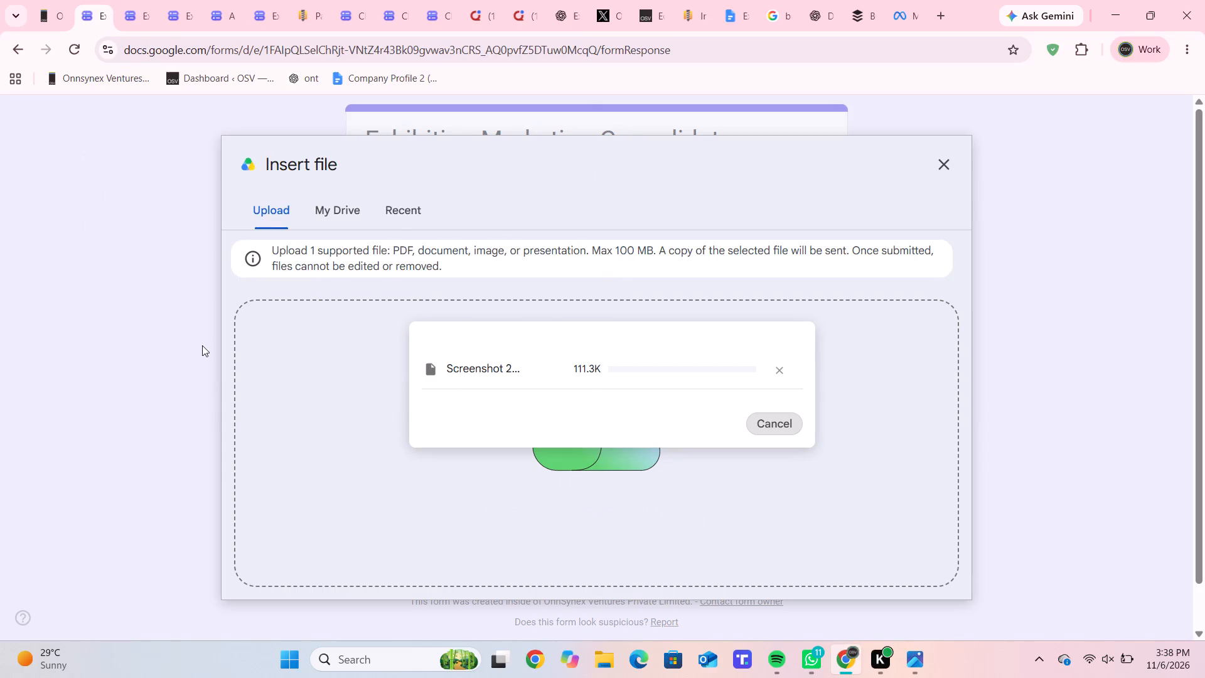
pyautogui.click(479, 550)
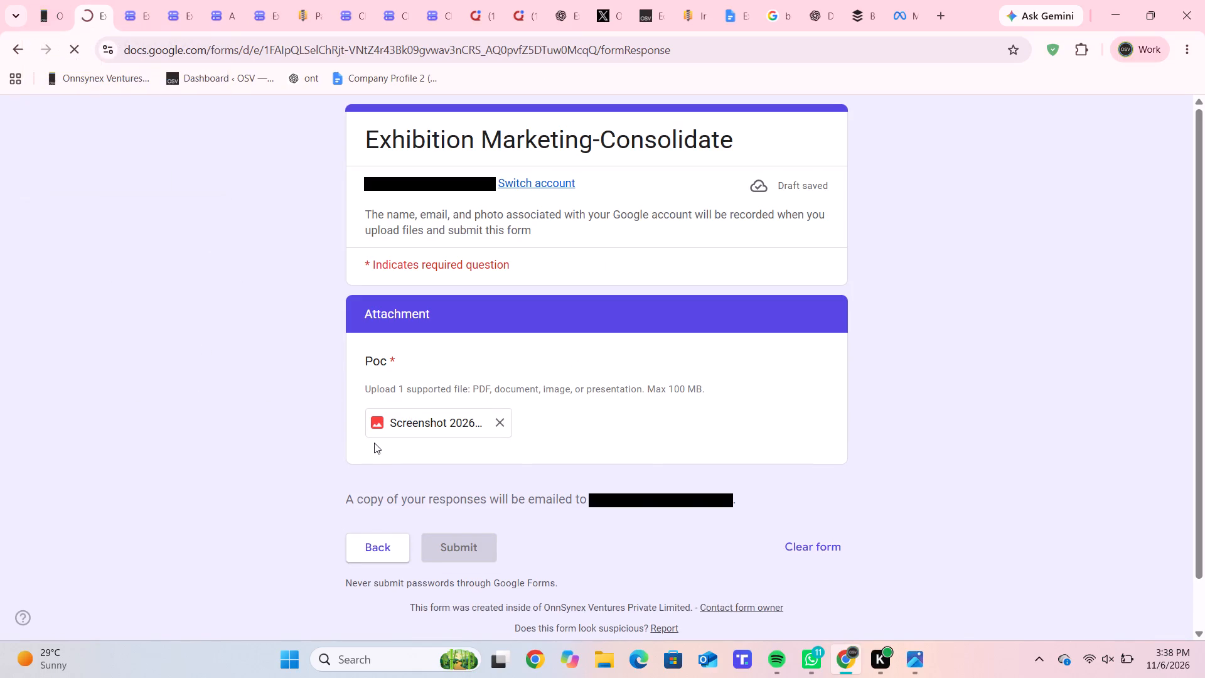
# On the doer dashboard, open the STEP 13 mark-done form for Tech Expo in Ahmedabad, planned for Nov 6, 2026.
pyautogui.click(41, 12)
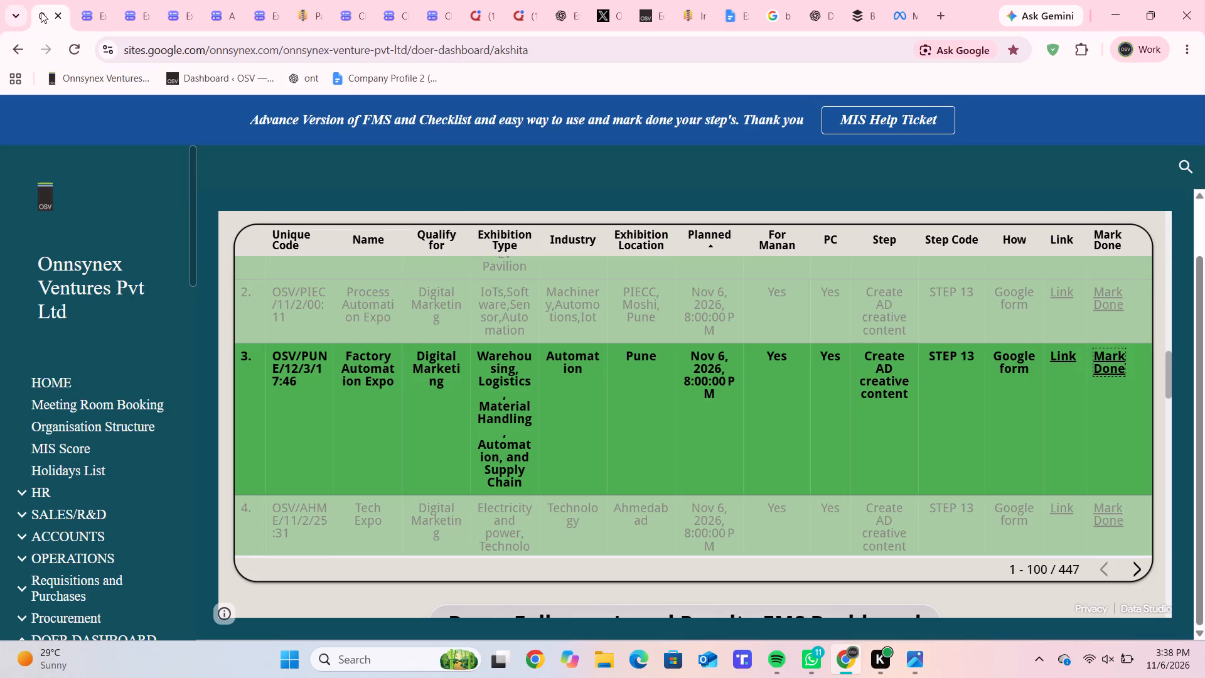
pyautogui.scroll(-2, 459, 476)
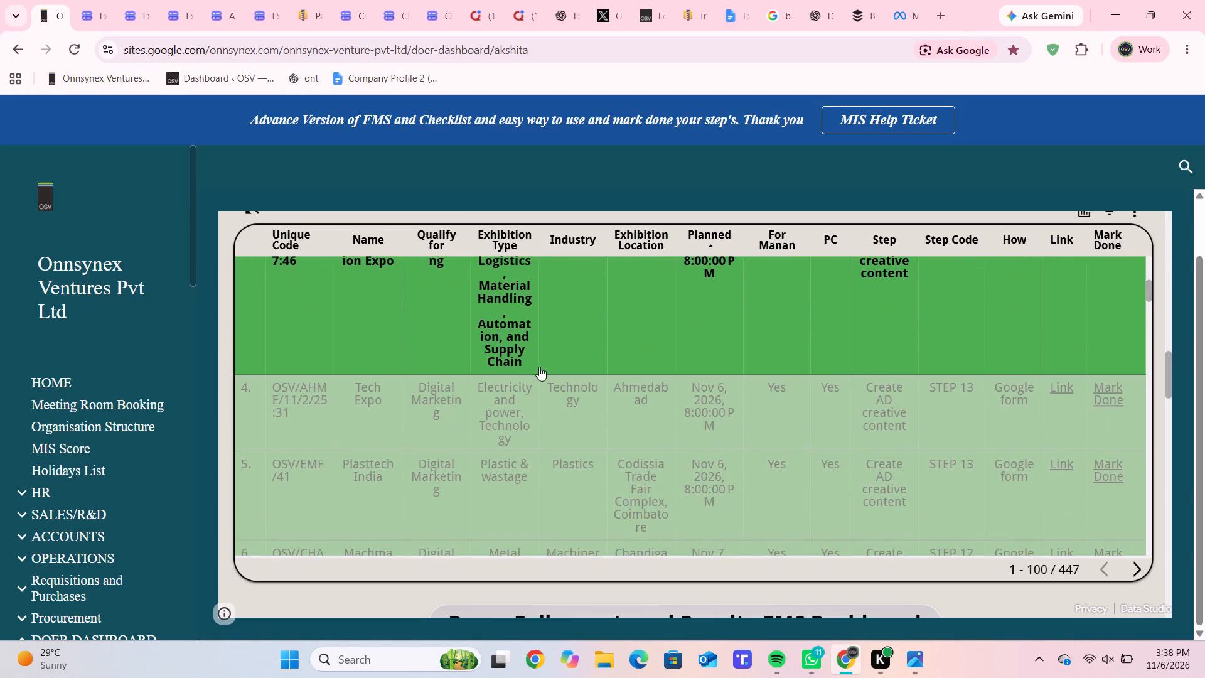
pyautogui.click(519, 394)
pyautogui.scroll(-1, 877, 447)
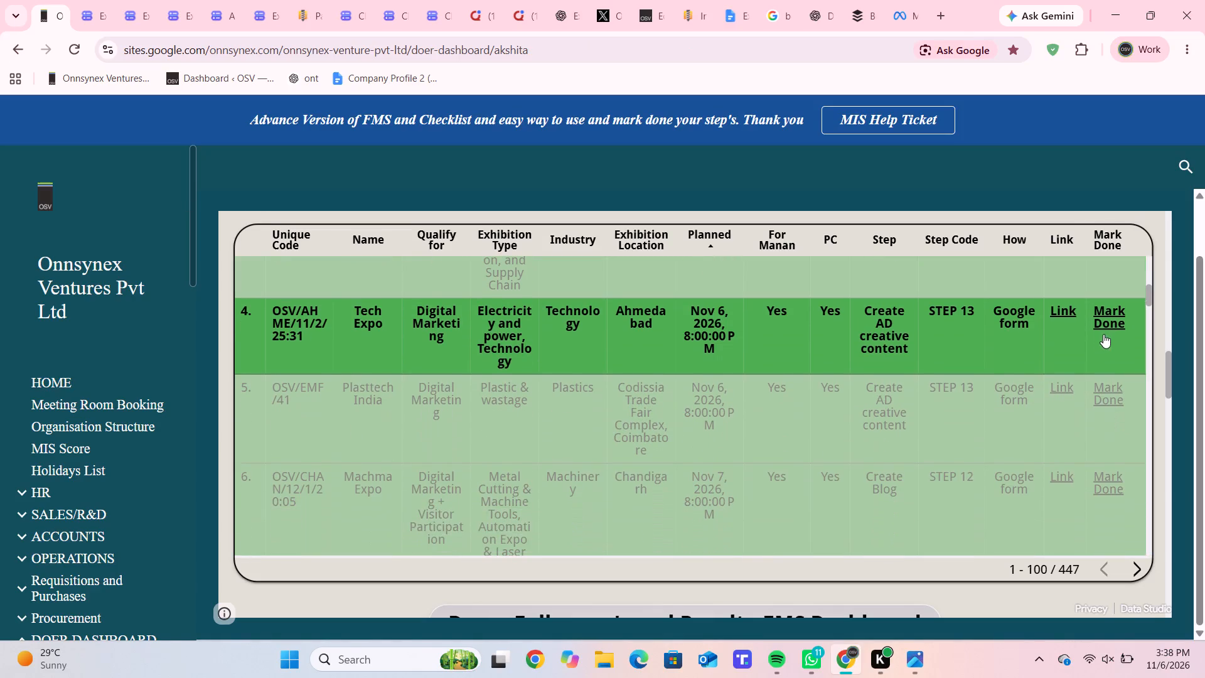
pyautogui.click(1110, 323)
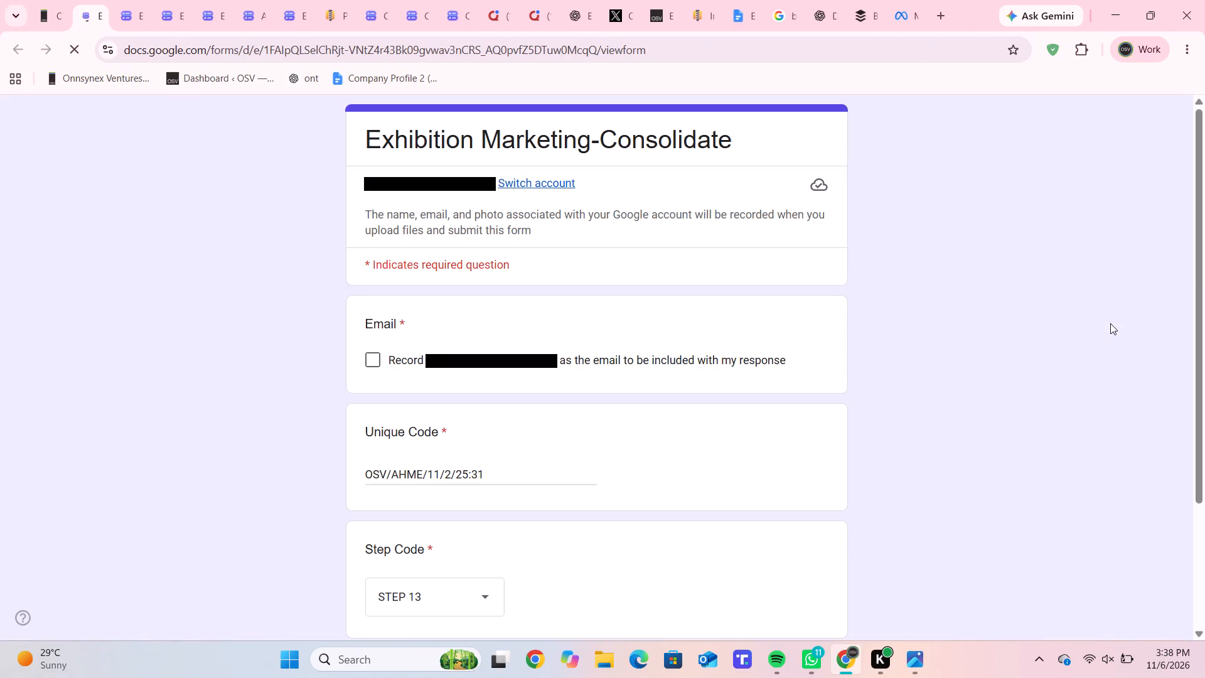
# Include the account email in the Tech Expo STEP 13 form and continue to its Create Social Media Content section.
pyautogui.click(380, 368)
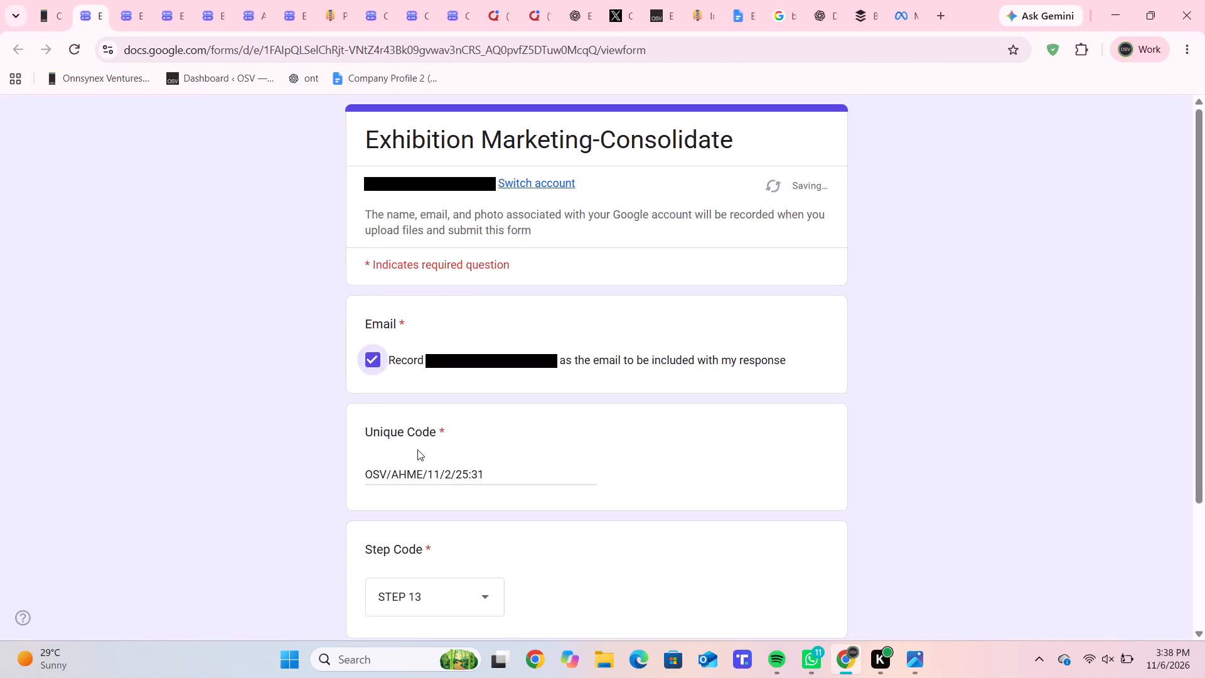
pyautogui.scroll(-2, 417, 449)
pyautogui.click(392, 506)
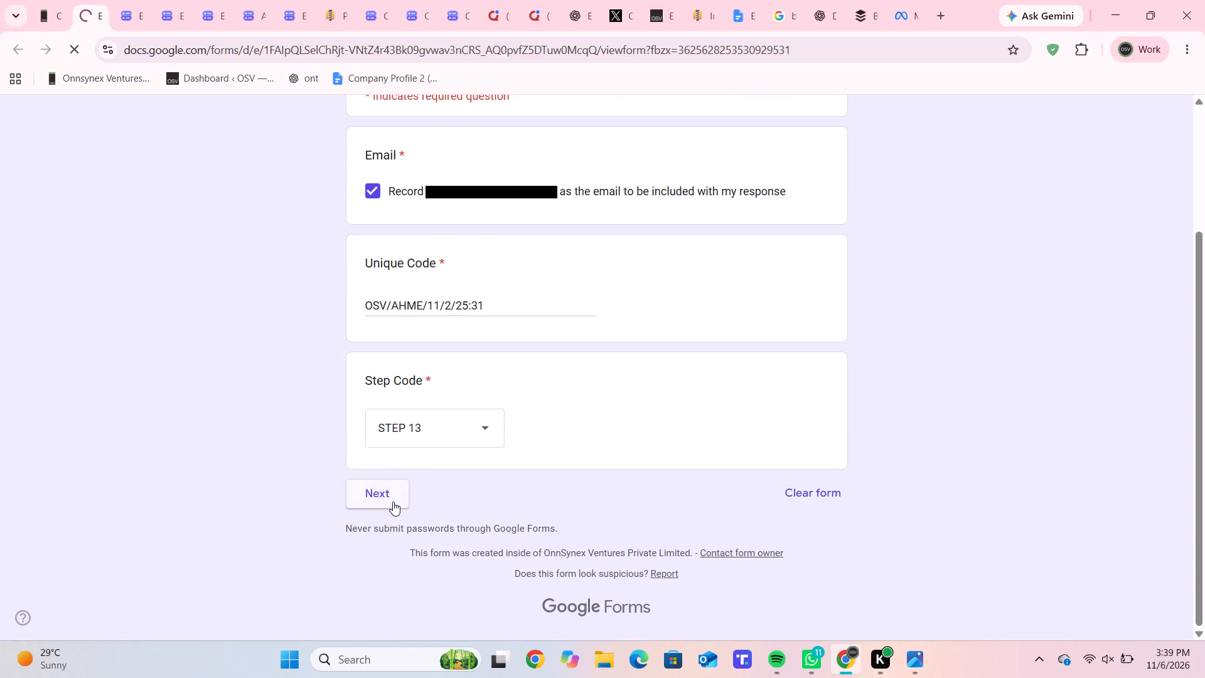
# Set Create Social Media Content to Yes, attach Screenshot 2026-11-06 153707.png as the POC, and submit the Tech Expo response.
pyautogui.click(415, 409)
pyautogui.click(437, 450)
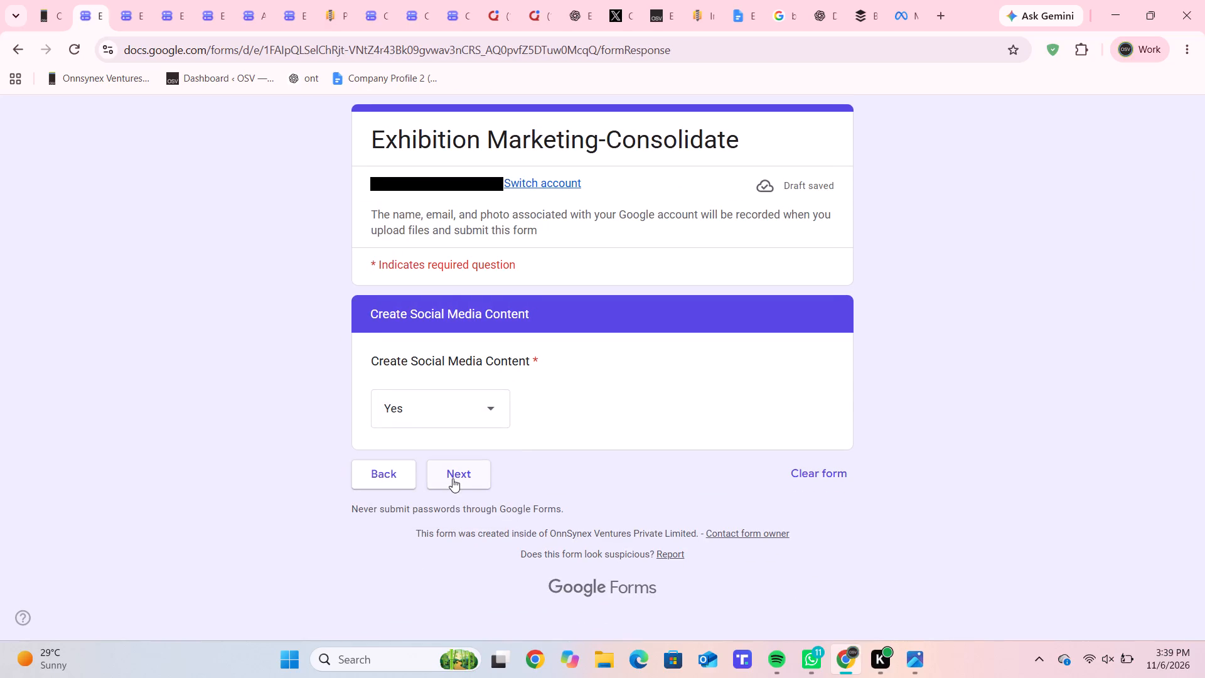
pyautogui.click(453, 478)
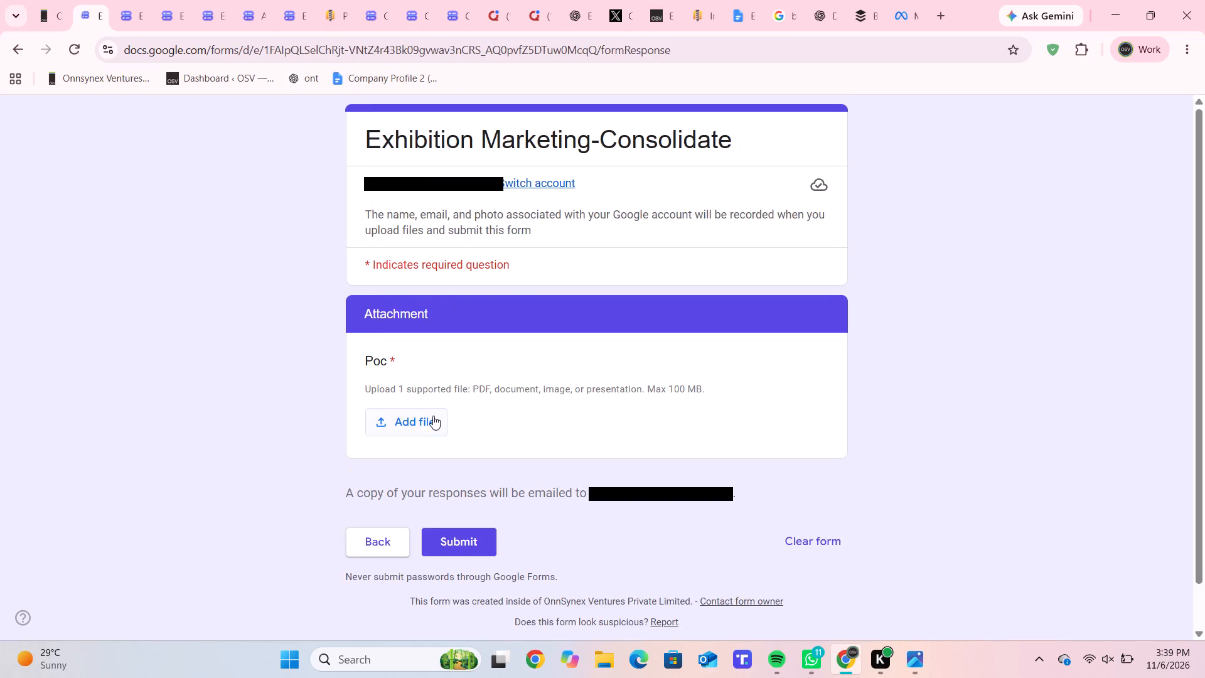
pyautogui.click(427, 417)
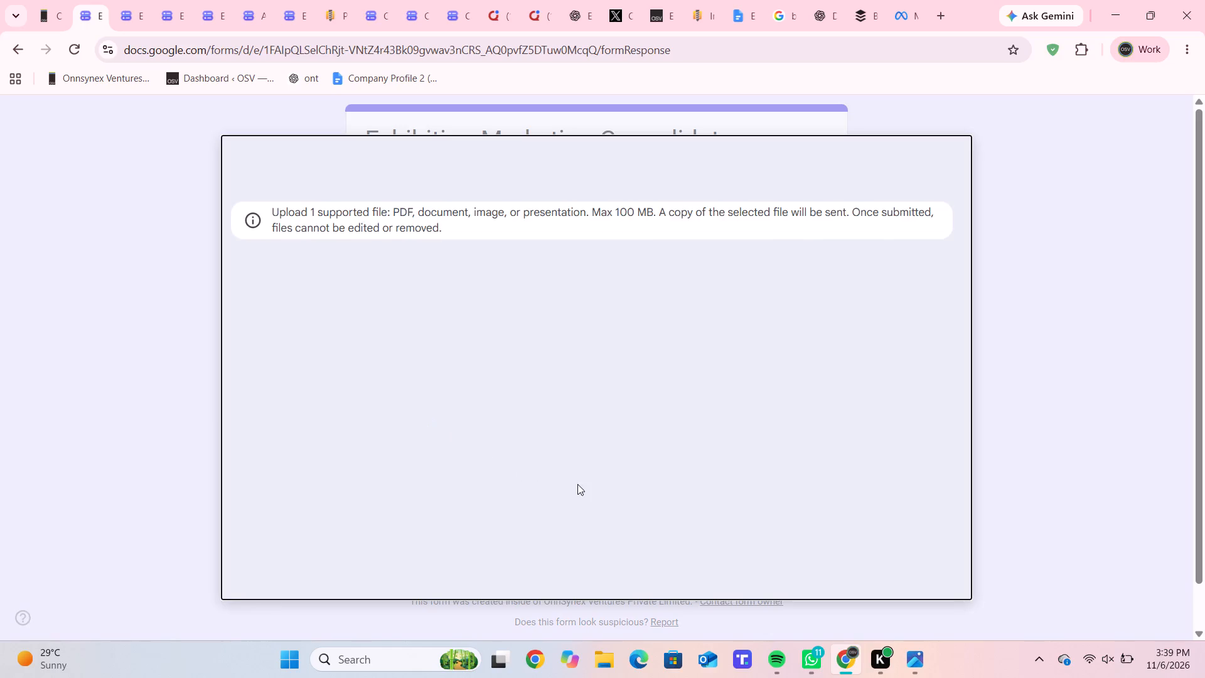
pyautogui.click(586, 480)
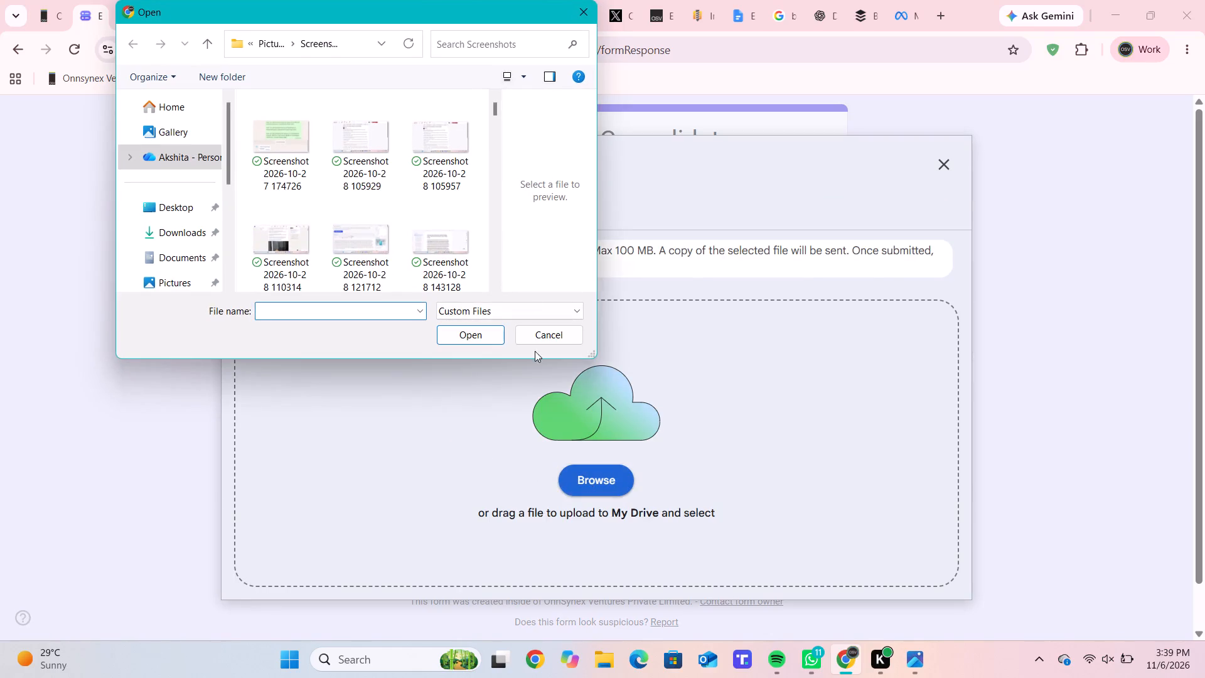
pyautogui.moveTo(497, 104); pyautogui.dragTo(532, 291)
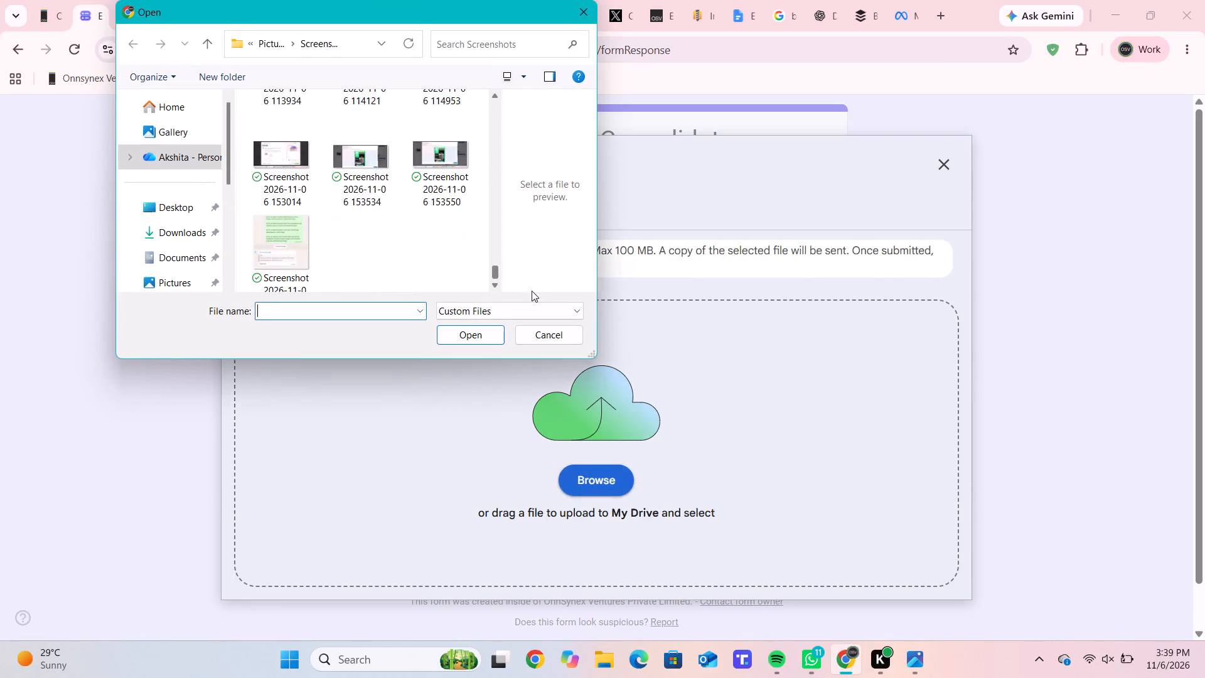
pyautogui.moveTo(532, 291); pyautogui.dragTo(532, 290)
pyautogui.doubleClick(257, 227)
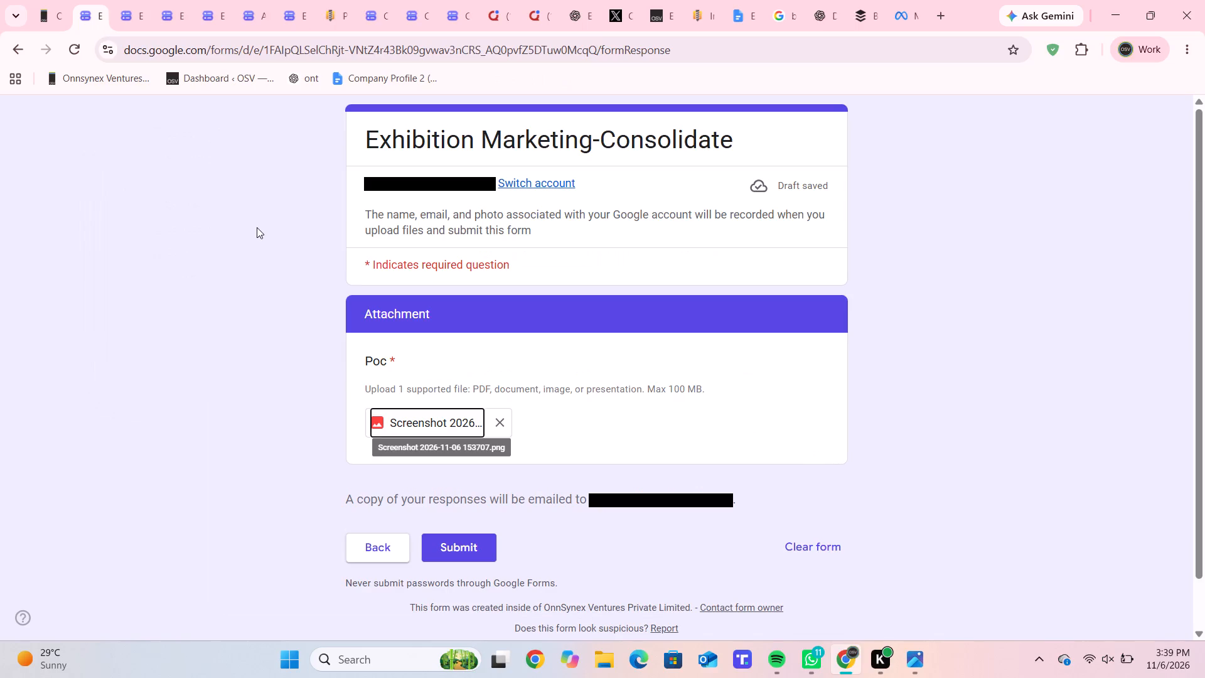
pyautogui.click(478, 535)
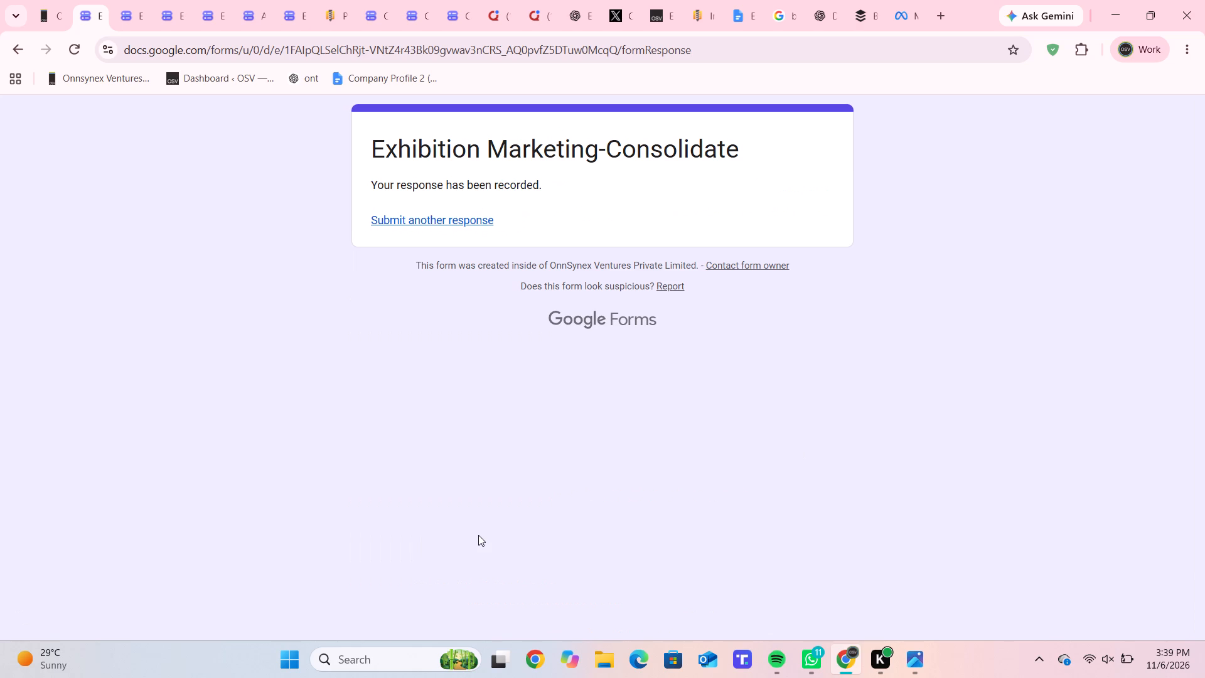
# From the doer dashboard, reopen the Tech Expo Ahmedabad STEP 13 mark-done form, include the account email, and continue to its next section.
pyautogui.click(42, 24)
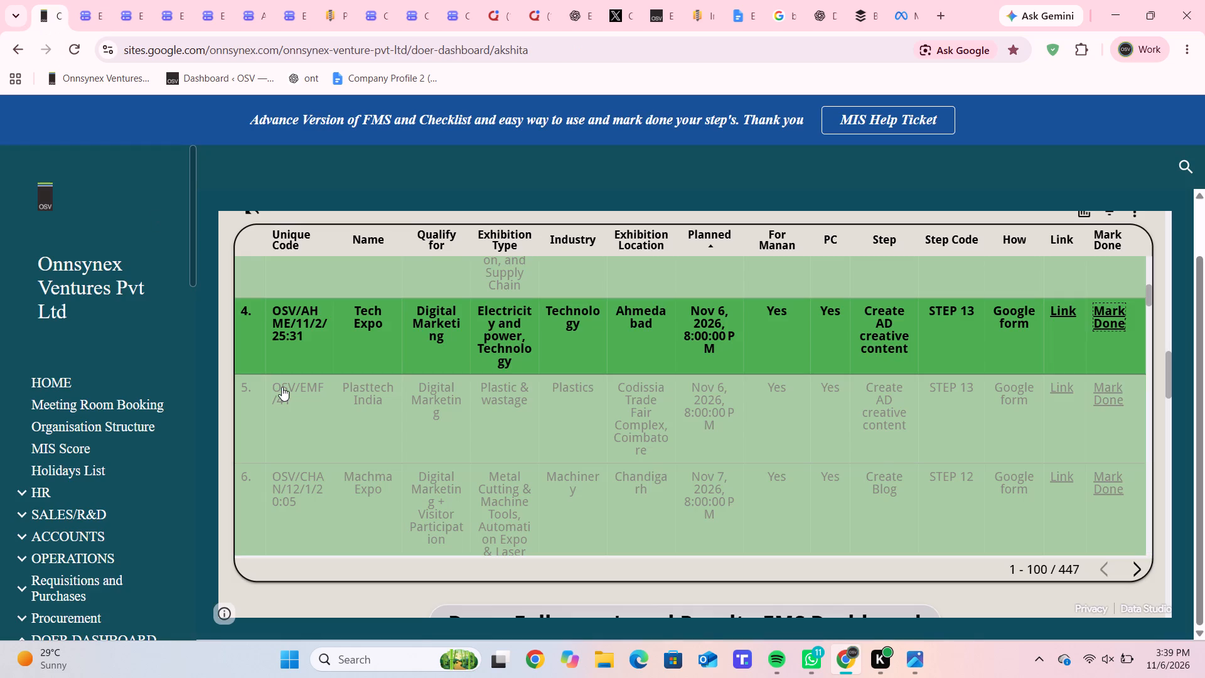
pyautogui.click(680, 394)
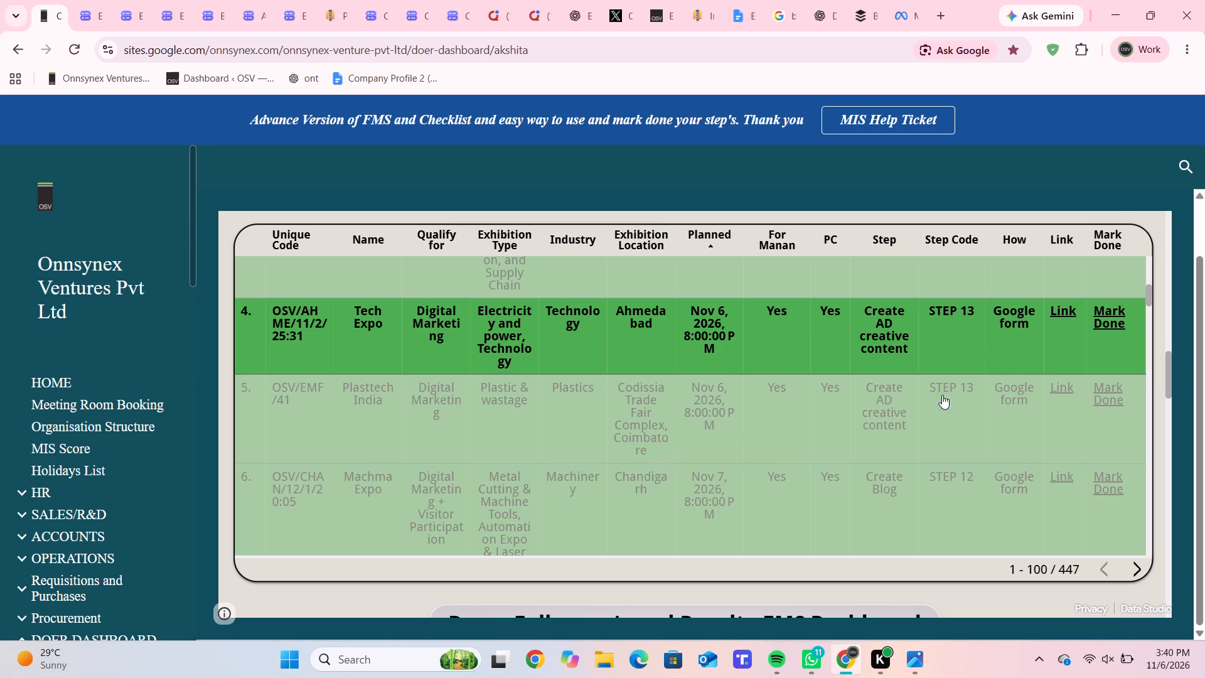
pyautogui.scroll(2, 987, 386)
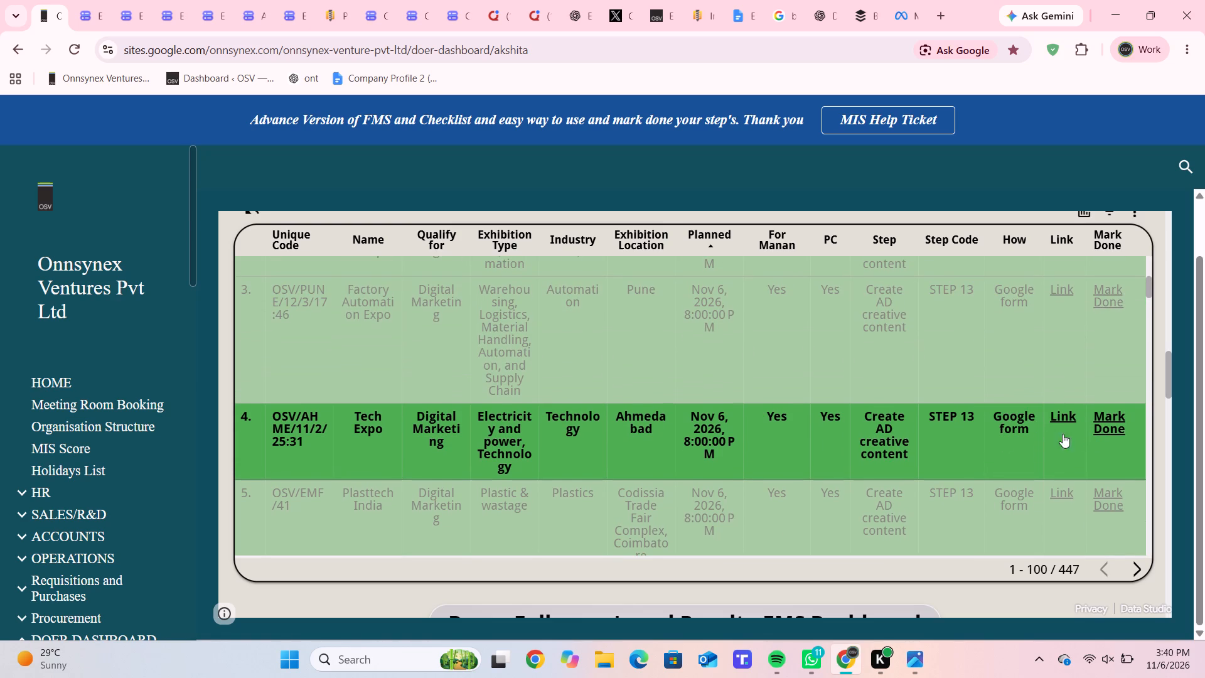
pyautogui.hscroll(1, 964, 495)
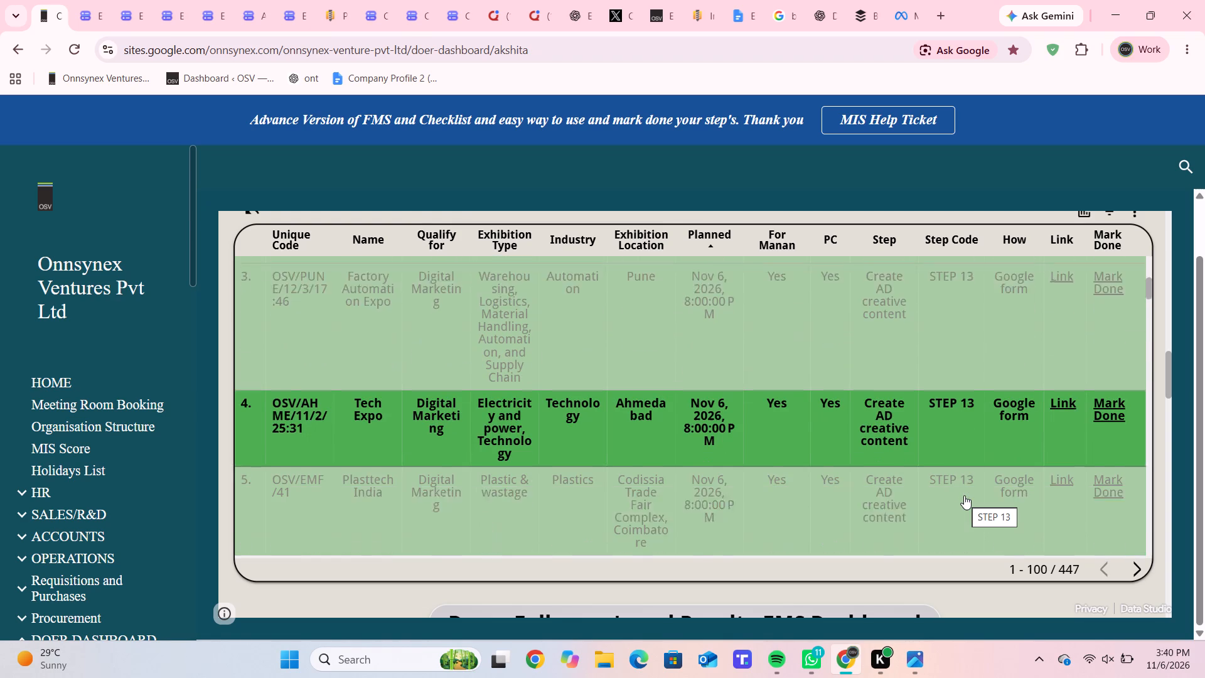
pyautogui.hscroll(1, 964, 495)
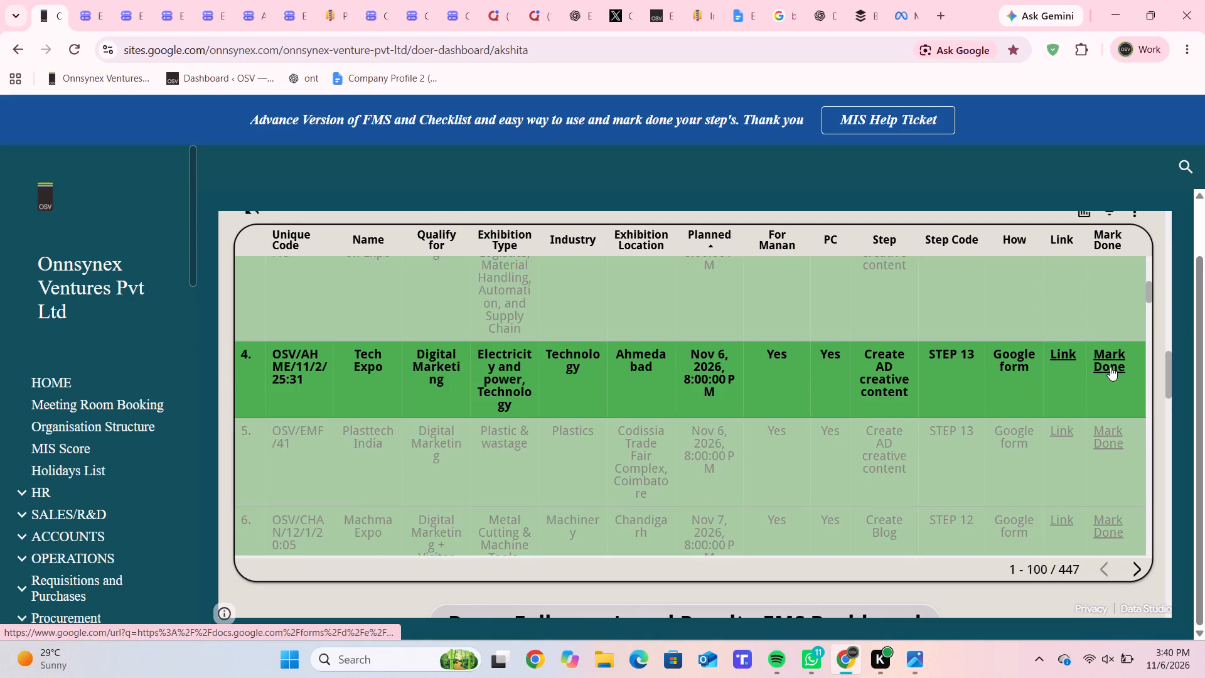
pyautogui.click(1110, 365)
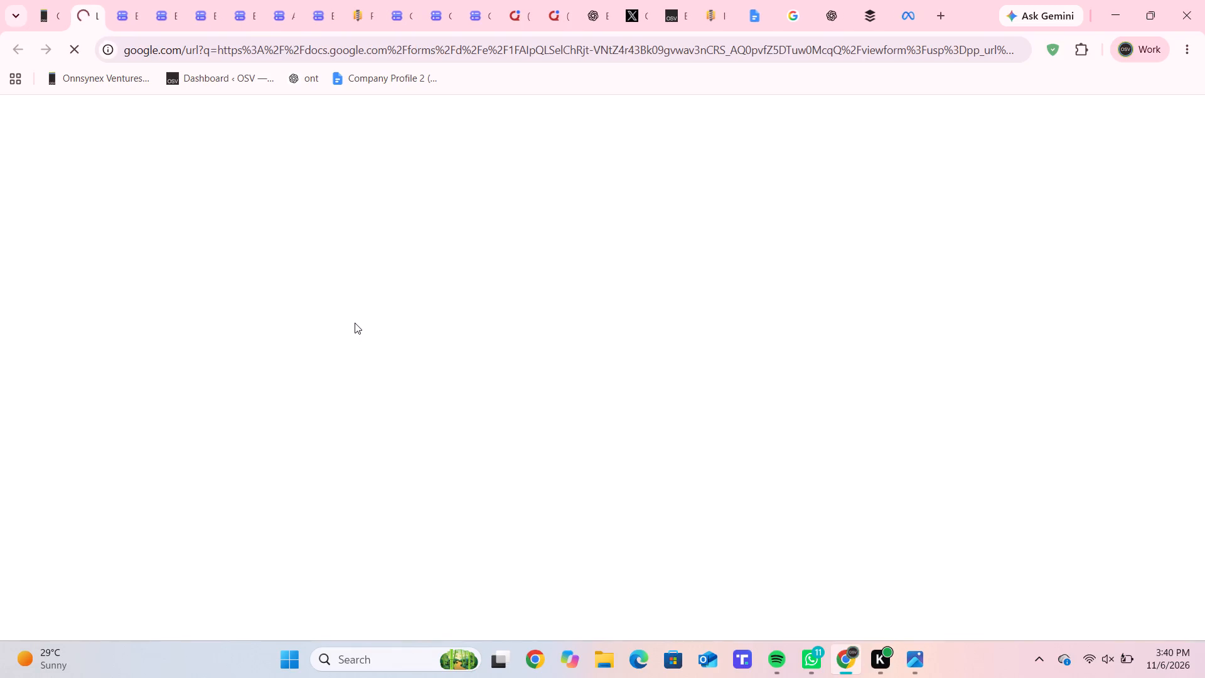
pyautogui.click(390, 360)
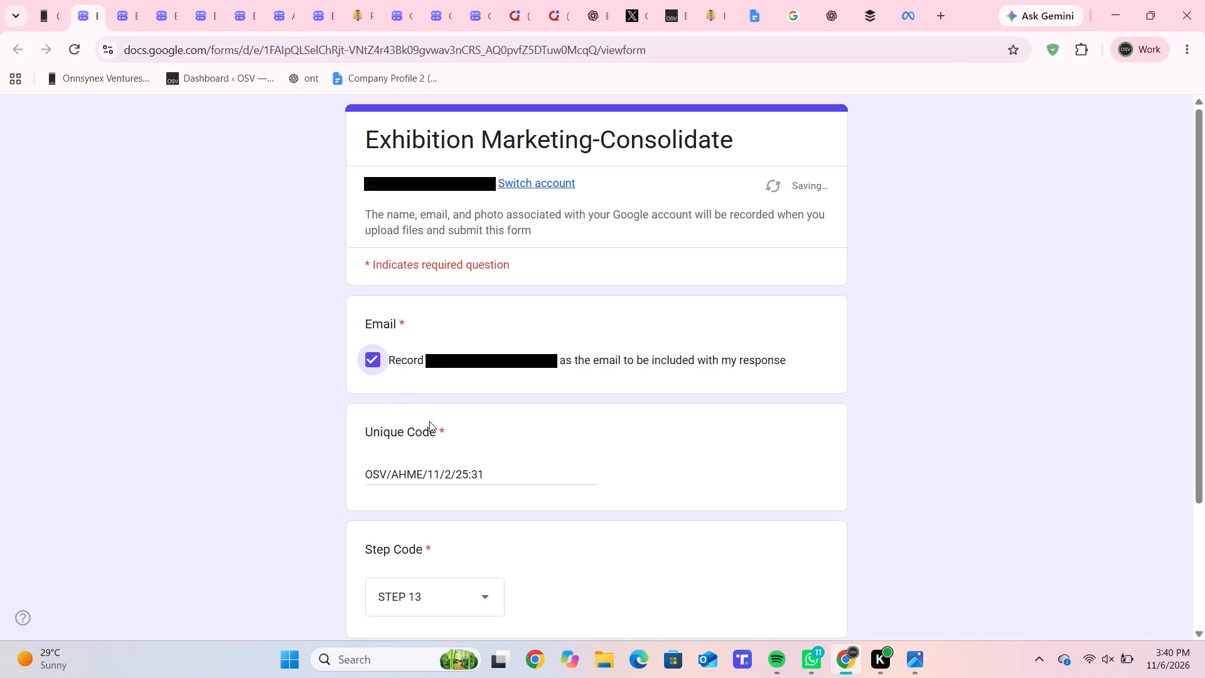
pyautogui.scroll(-2, 478, 497)
pyautogui.click(373, 495)
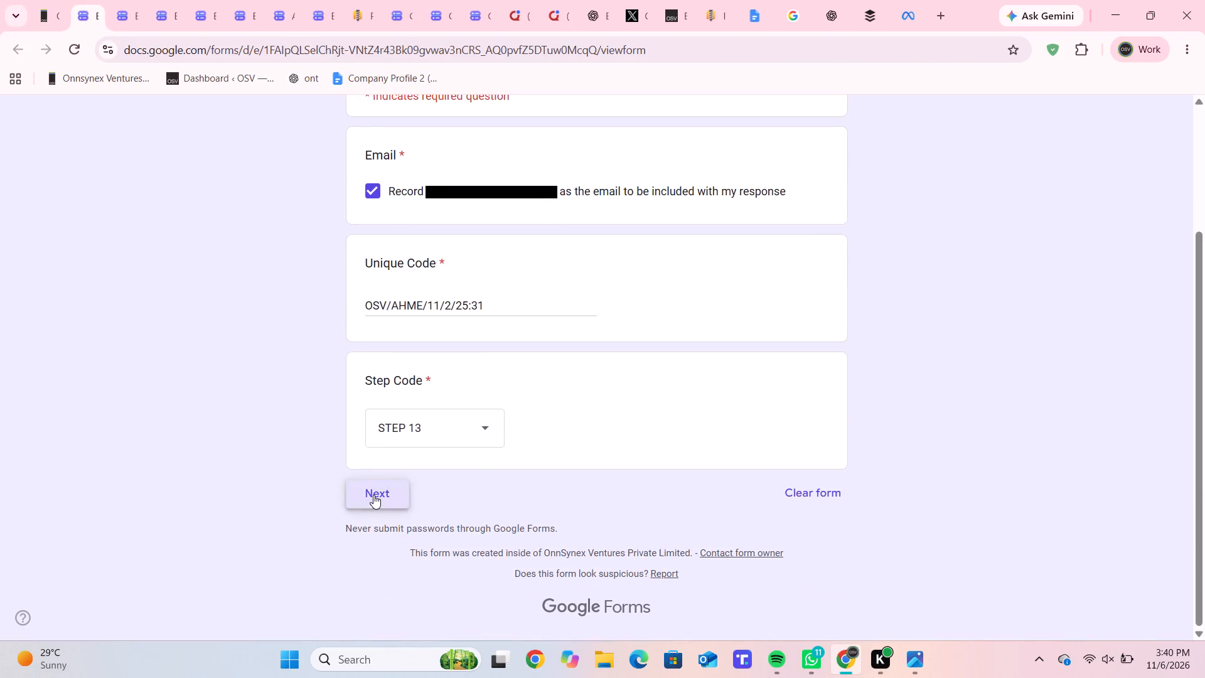
# Set Create Social Media Content to Yes, attach Screenshot 2026-11-06 153707.png as the POC, and submit this second Tech Expo response.
pyautogui.click(450, 401)
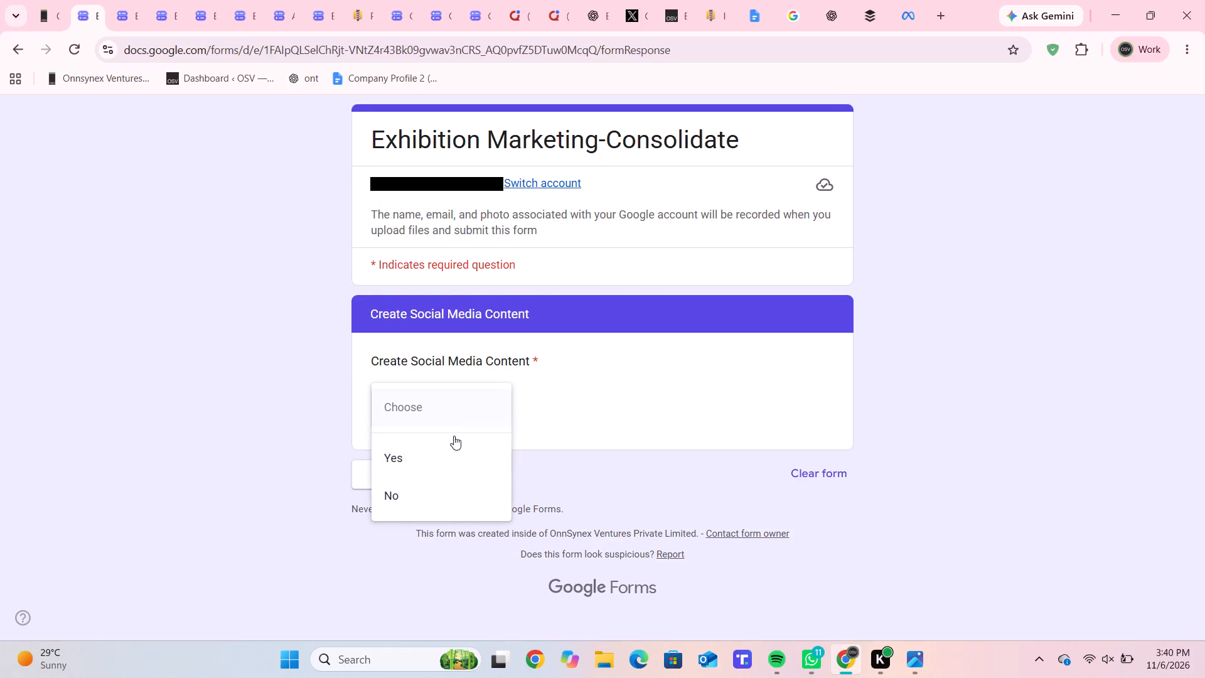
pyautogui.click(457, 454)
pyautogui.click(459, 465)
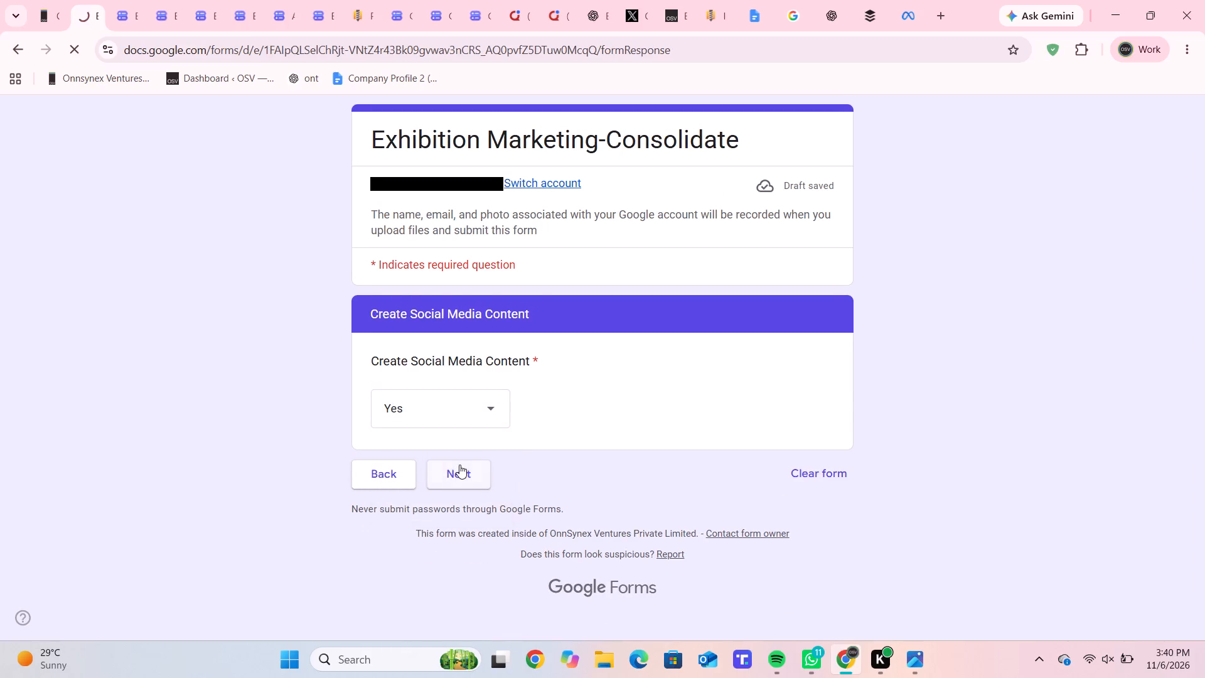
pyautogui.click(409, 424)
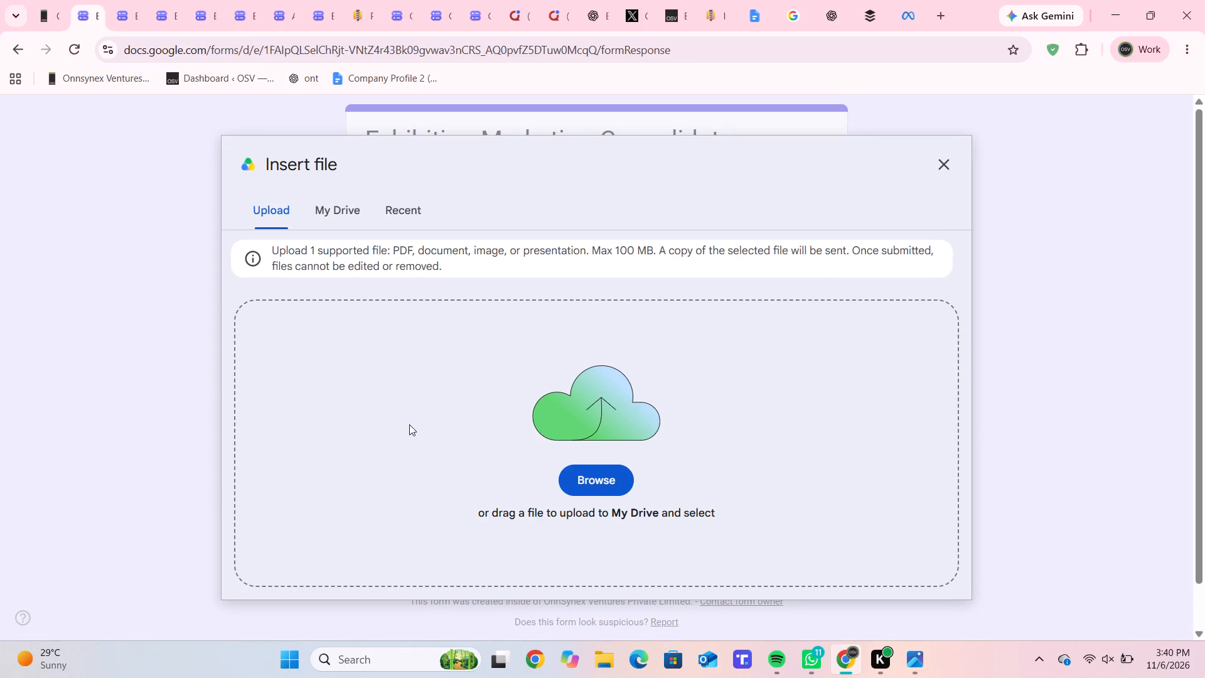
pyautogui.click(600, 474)
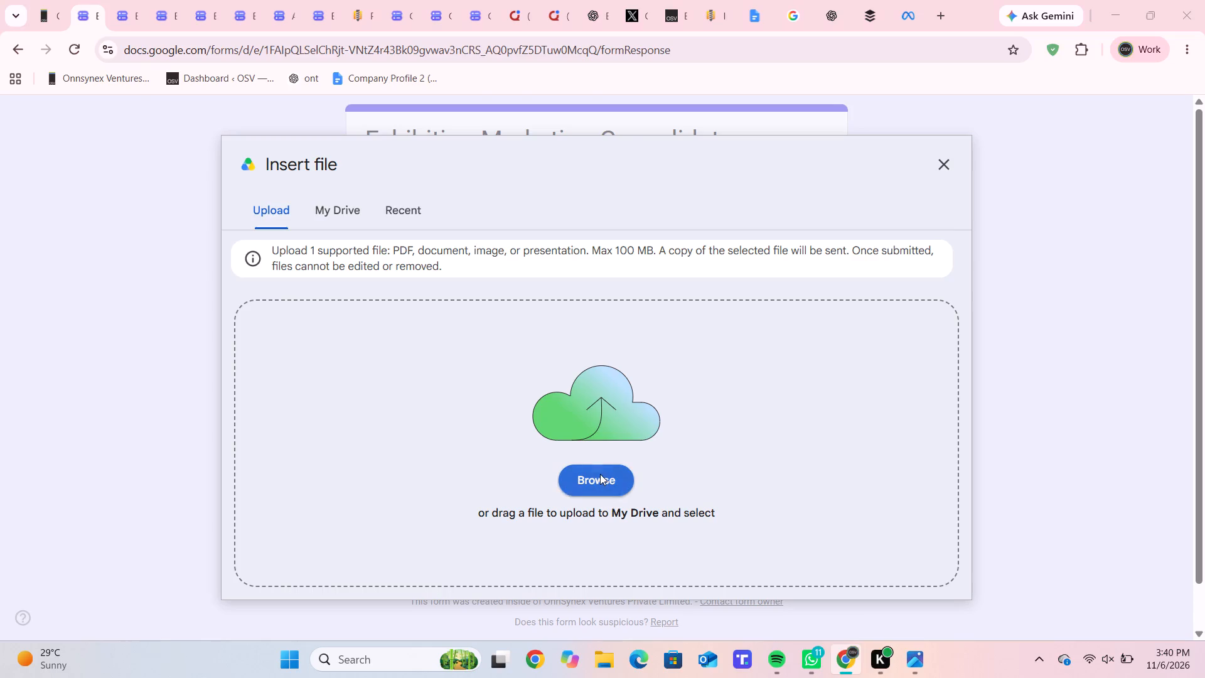
pyautogui.moveTo(493, 104); pyautogui.dragTo(500, 202)
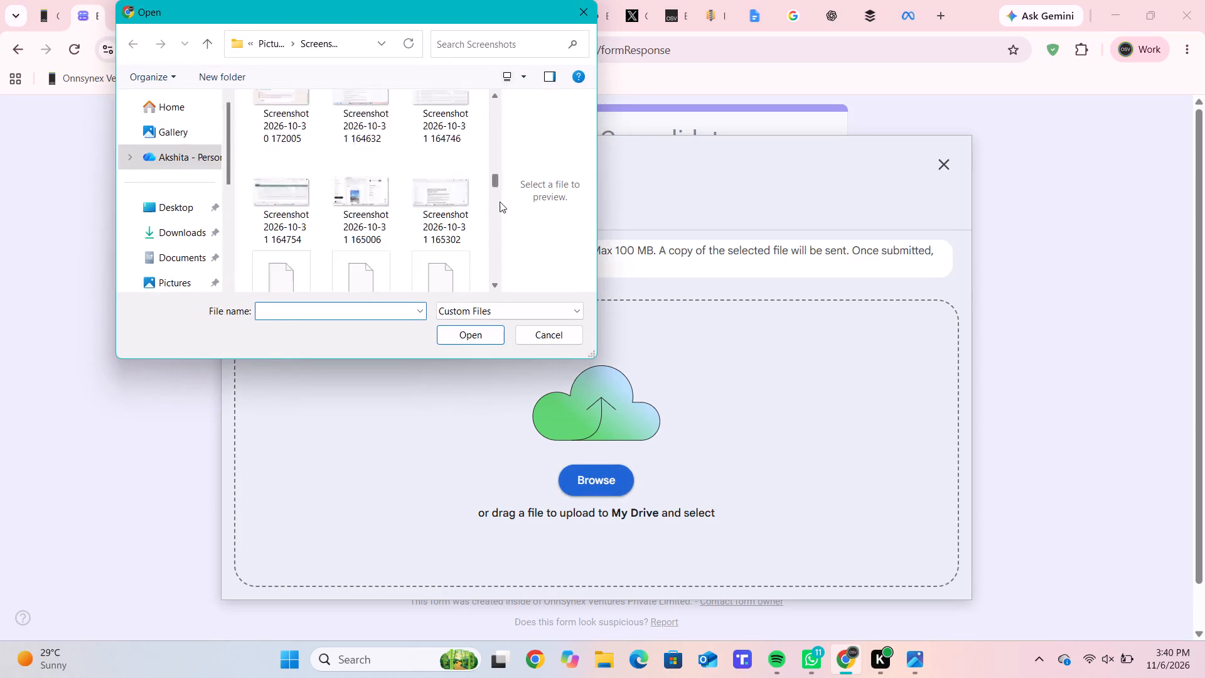
pyautogui.moveTo(500, 202); pyautogui.dragTo(501, 281)
pyautogui.doubleClick(277, 266)
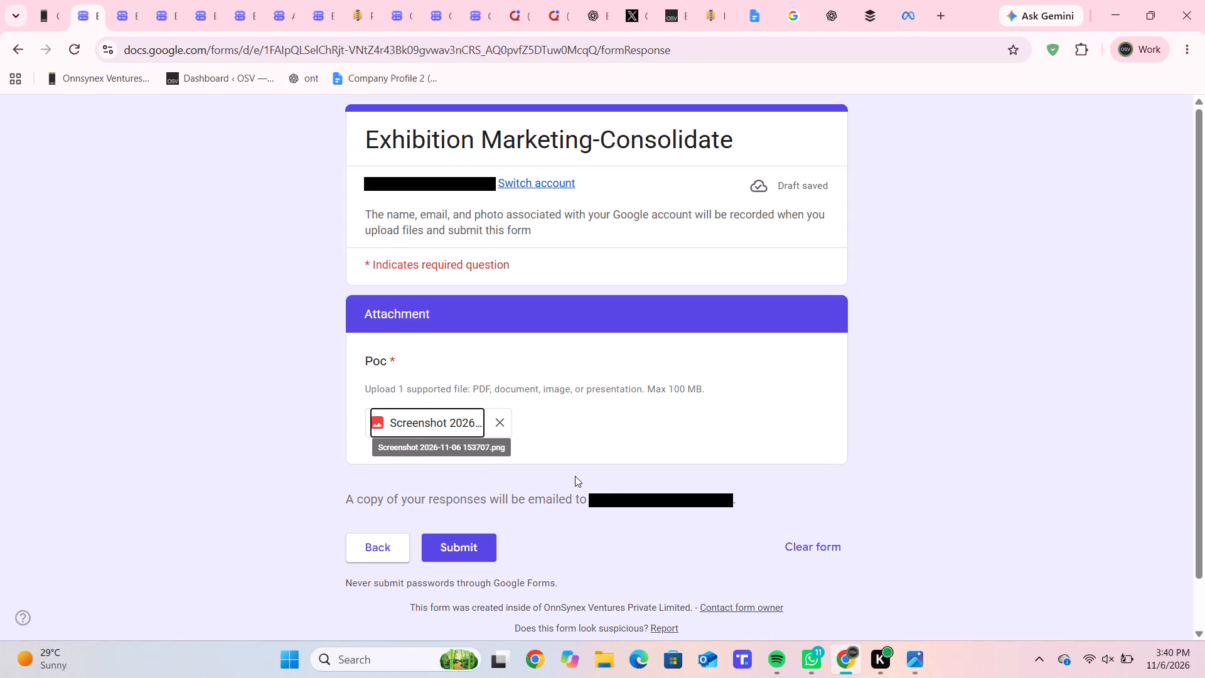
pyautogui.click(445, 562)
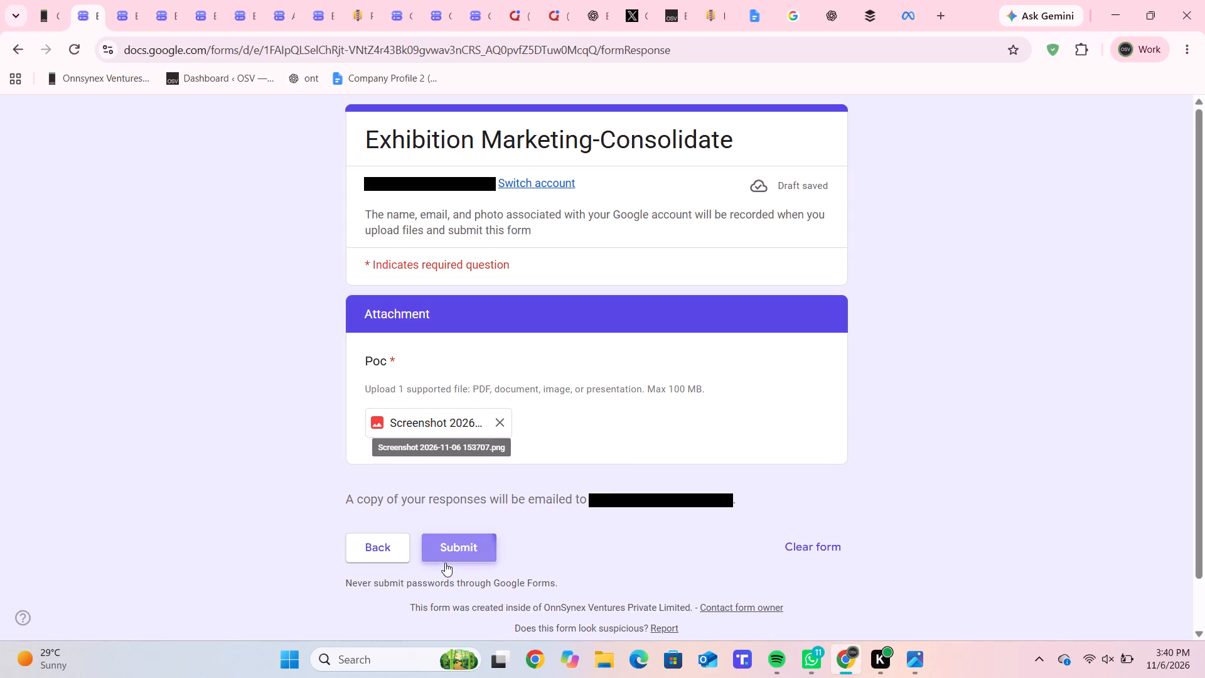
# From the doer dashboard, open the Plasttech India STEP 13 mark-done form, include the account email, and continue to its next section.
pyautogui.click(35, 18)
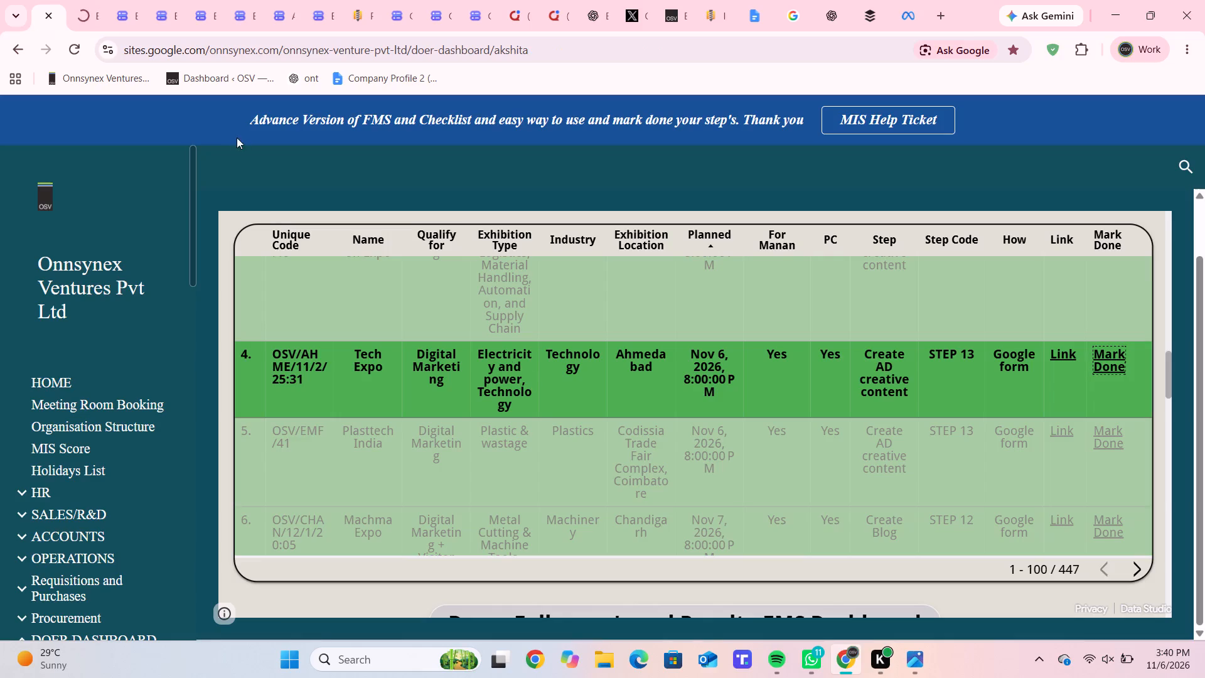
pyautogui.click(623, 465)
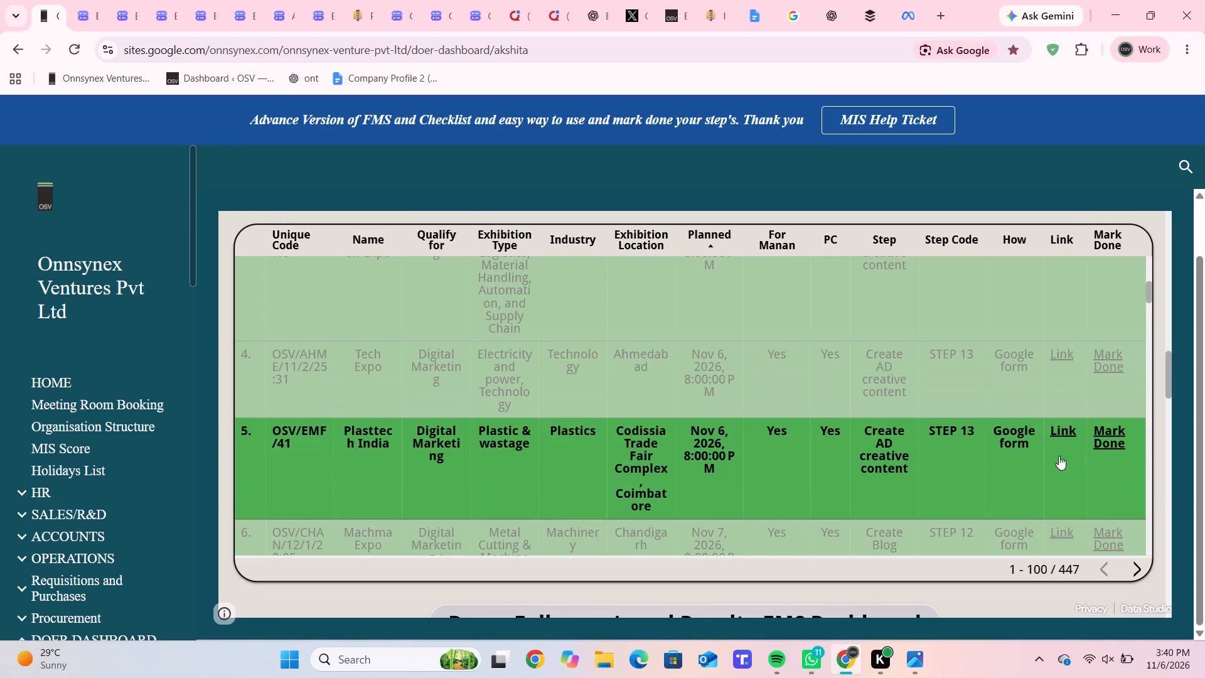
pyautogui.click(1110, 451)
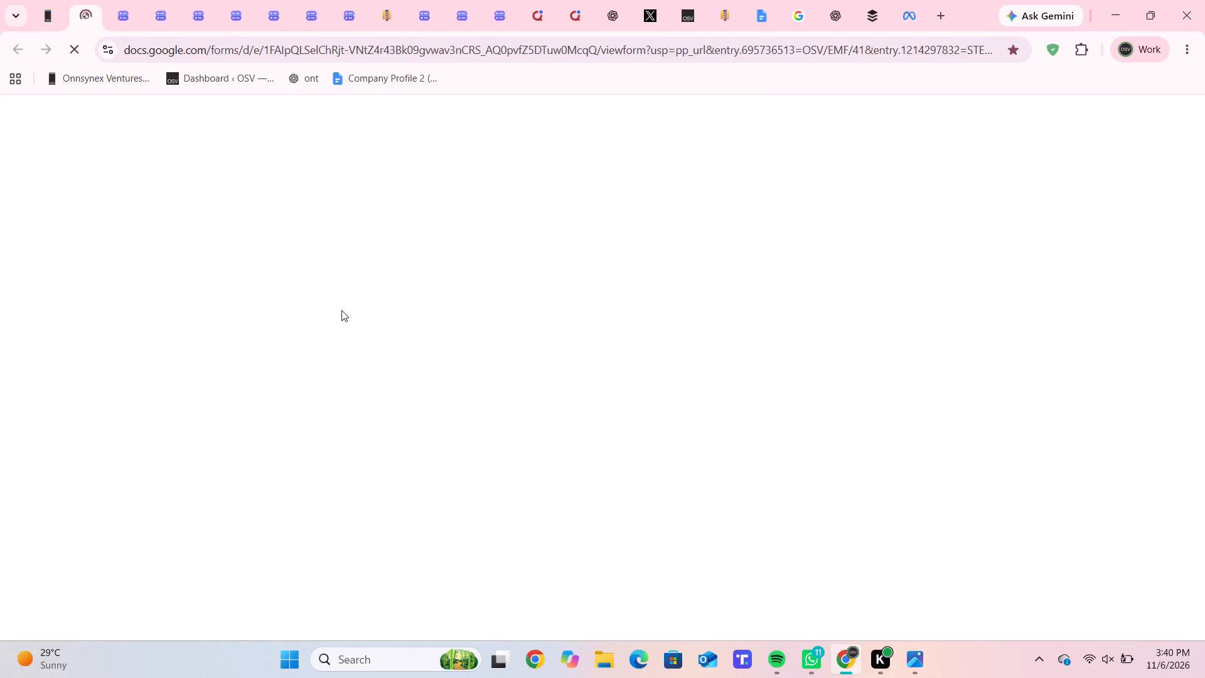
pyautogui.click(370, 364)
pyautogui.scroll(-1, 409, 403)
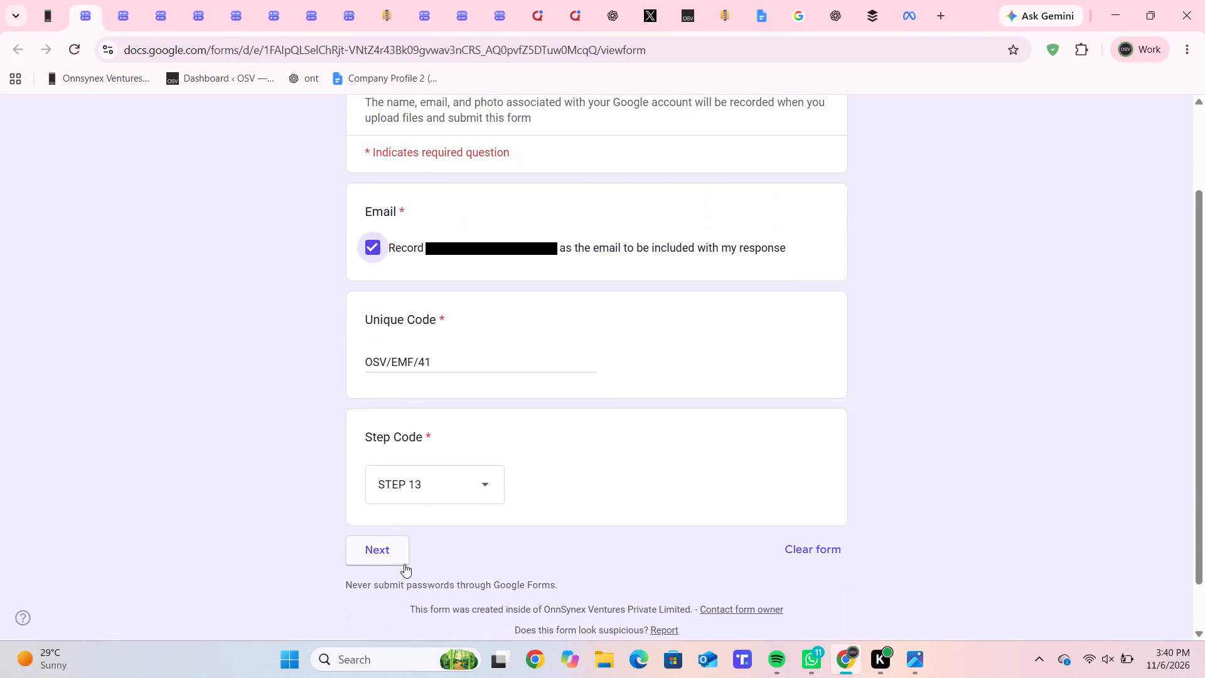
pyautogui.click(400, 564)
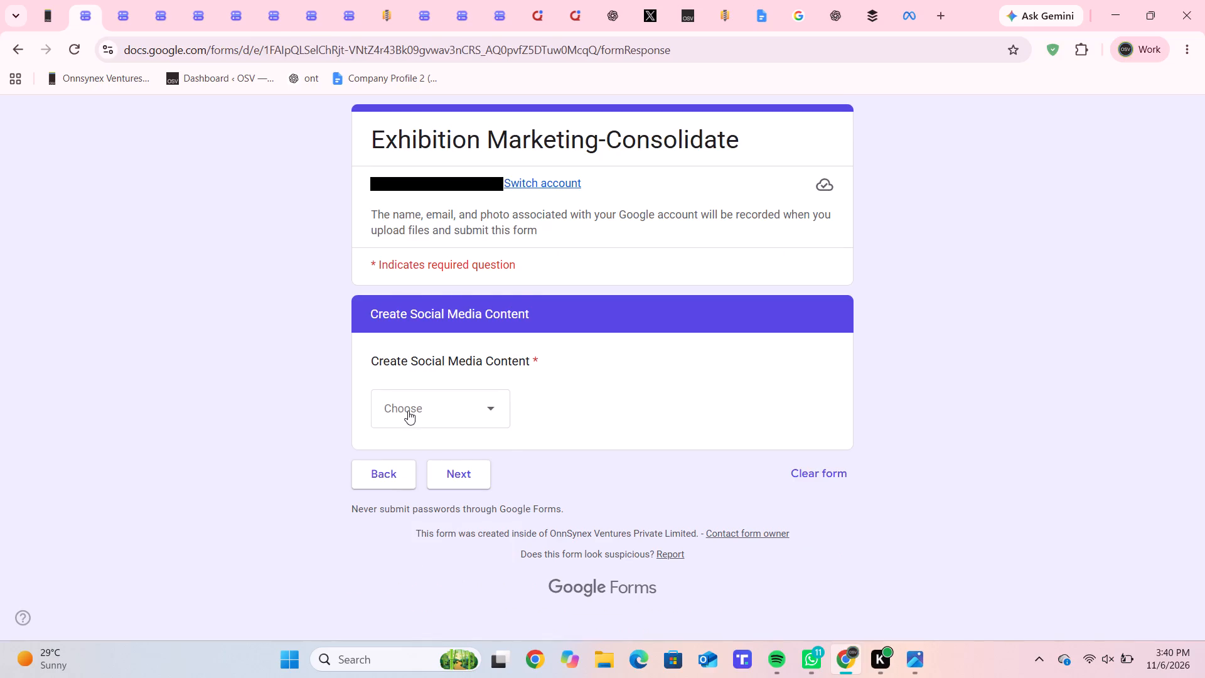
# Set Create Social Media Content to Yes, attach Screenshot 2026-11-06 153707.png as the POC, and submit the Plasttech India response.
pyautogui.click(408, 411)
pyautogui.click(414, 448)
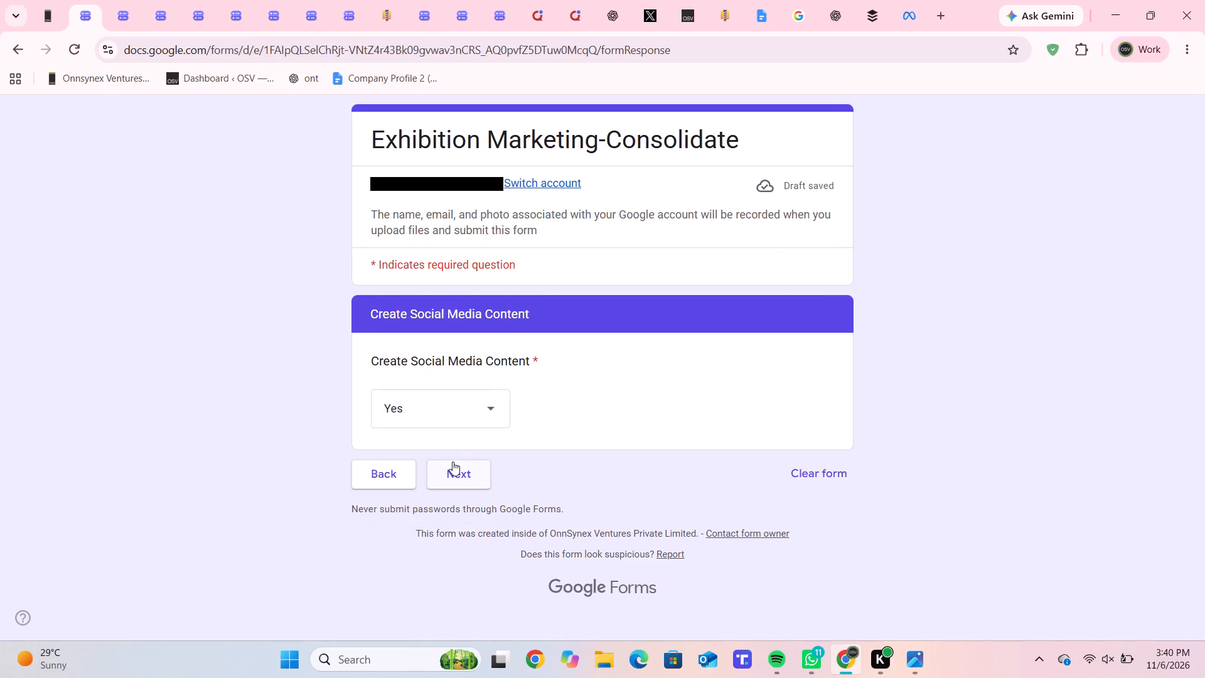
pyautogui.click(456, 471)
pyautogui.click(415, 412)
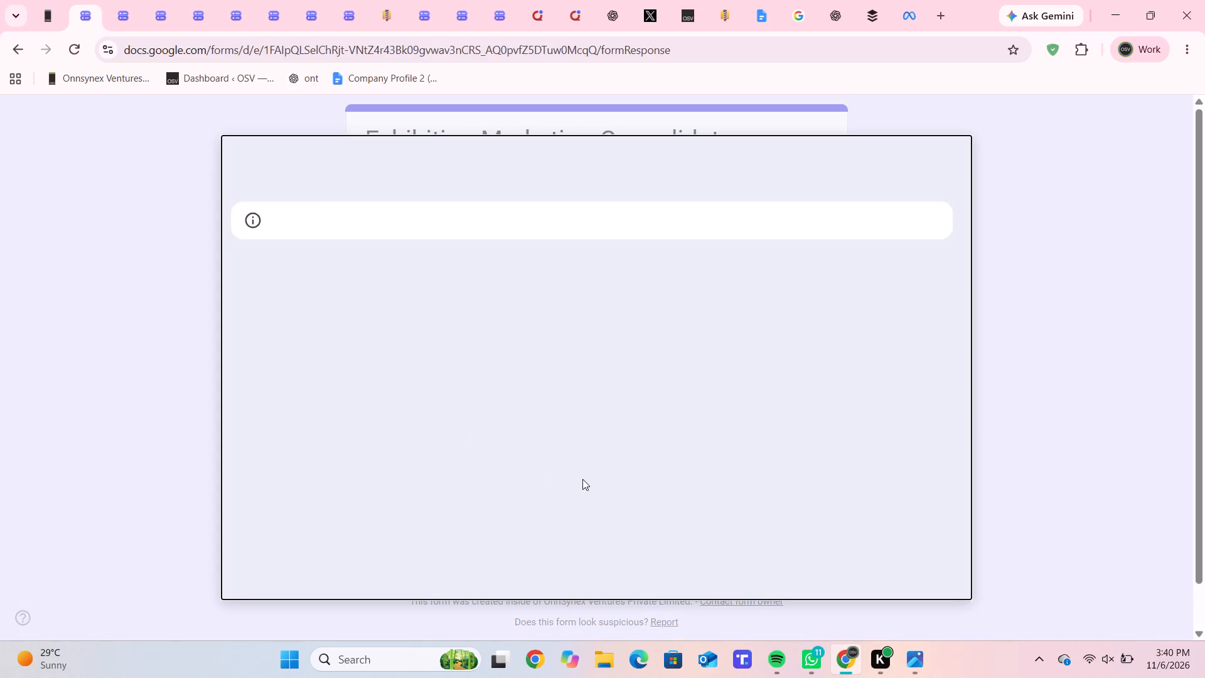
pyautogui.click(582, 476)
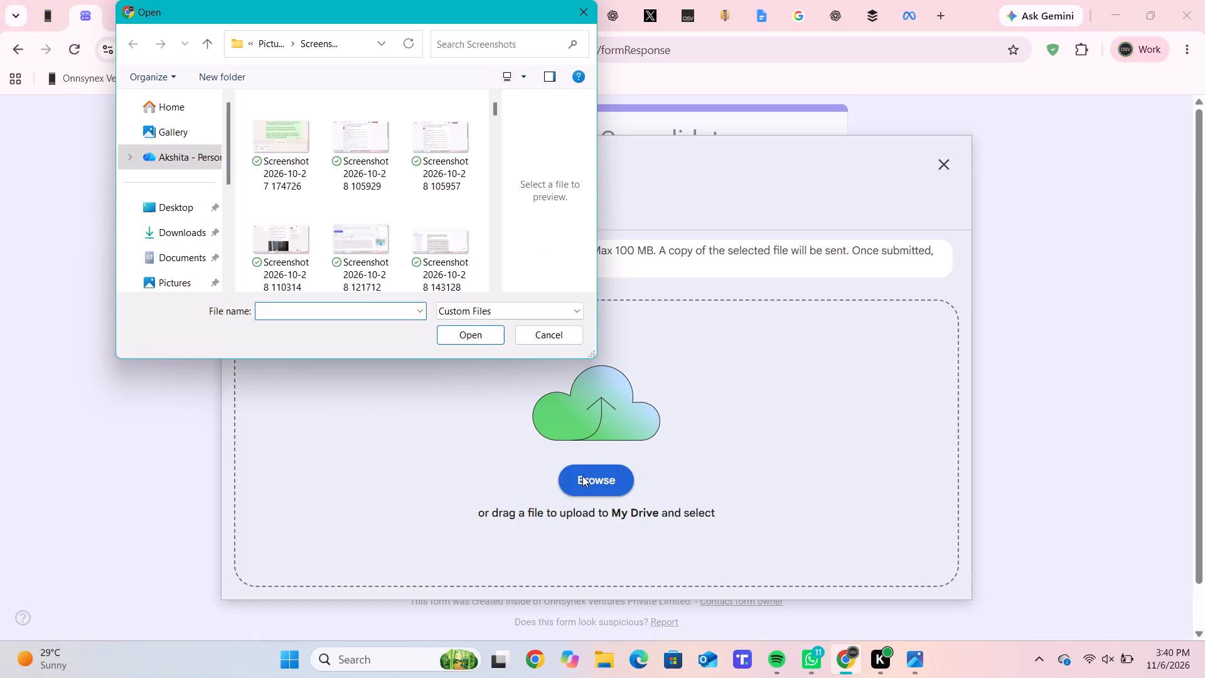
pyautogui.moveTo(497, 109); pyautogui.dragTo(509, 208)
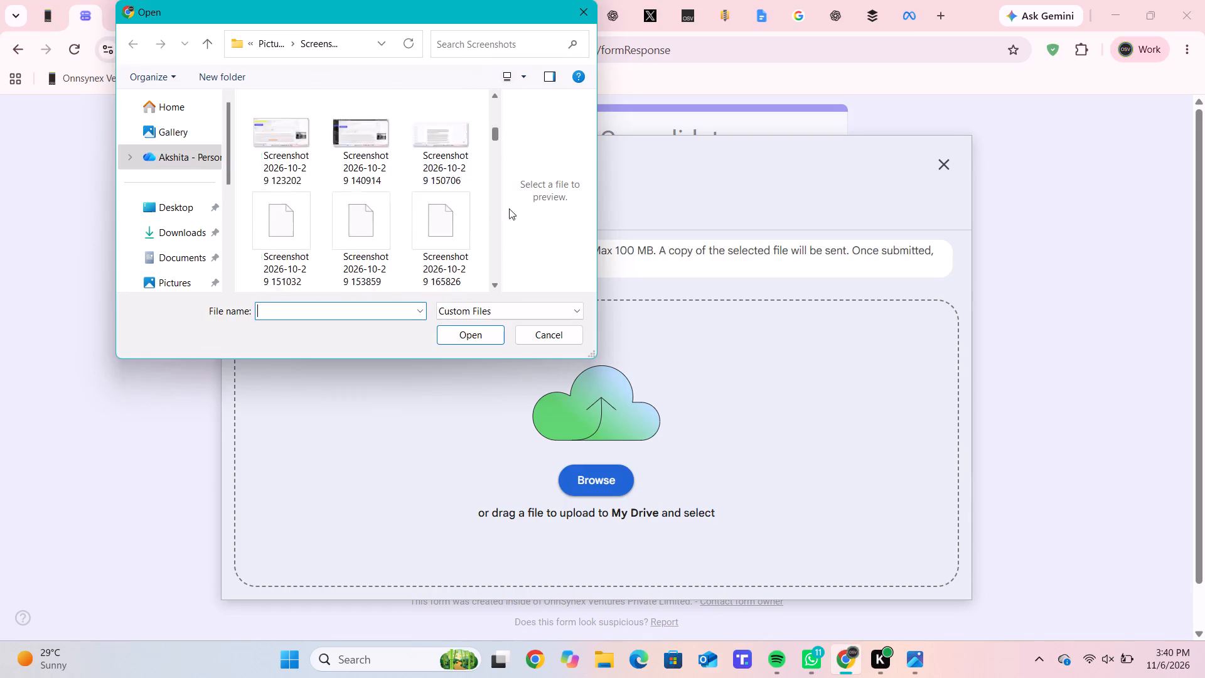
pyautogui.moveTo(509, 208); pyautogui.dragTo(514, 277)
pyautogui.doubleClick(279, 273)
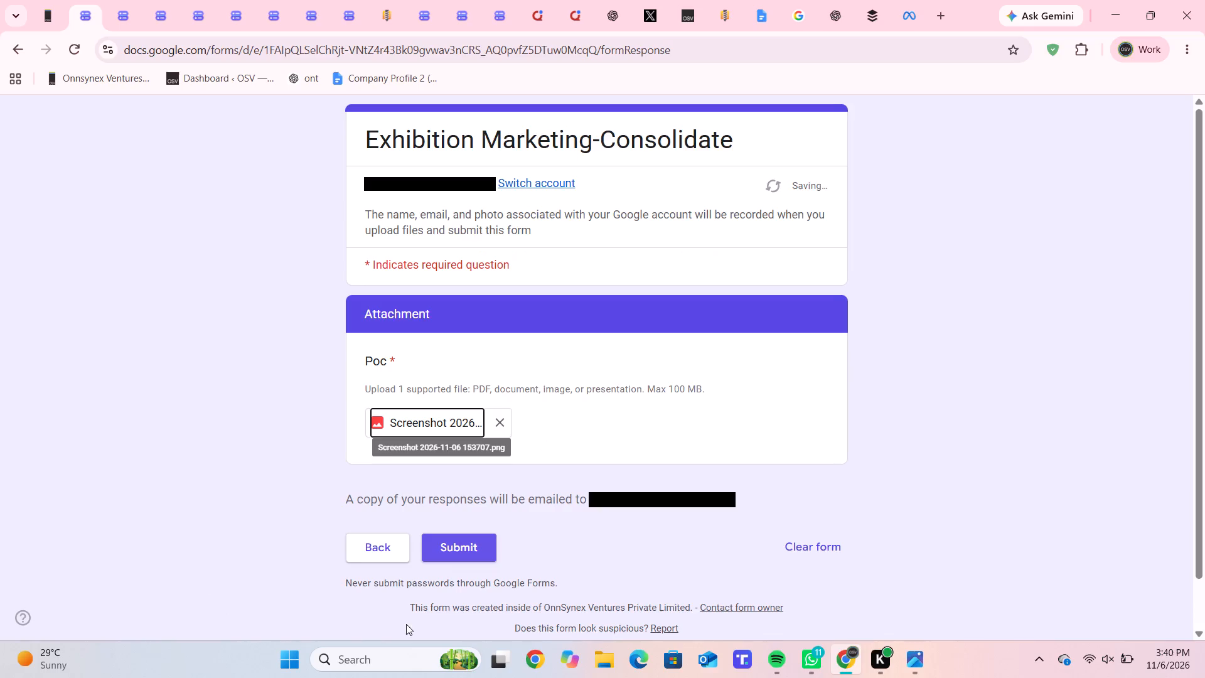
pyautogui.click(453, 557)
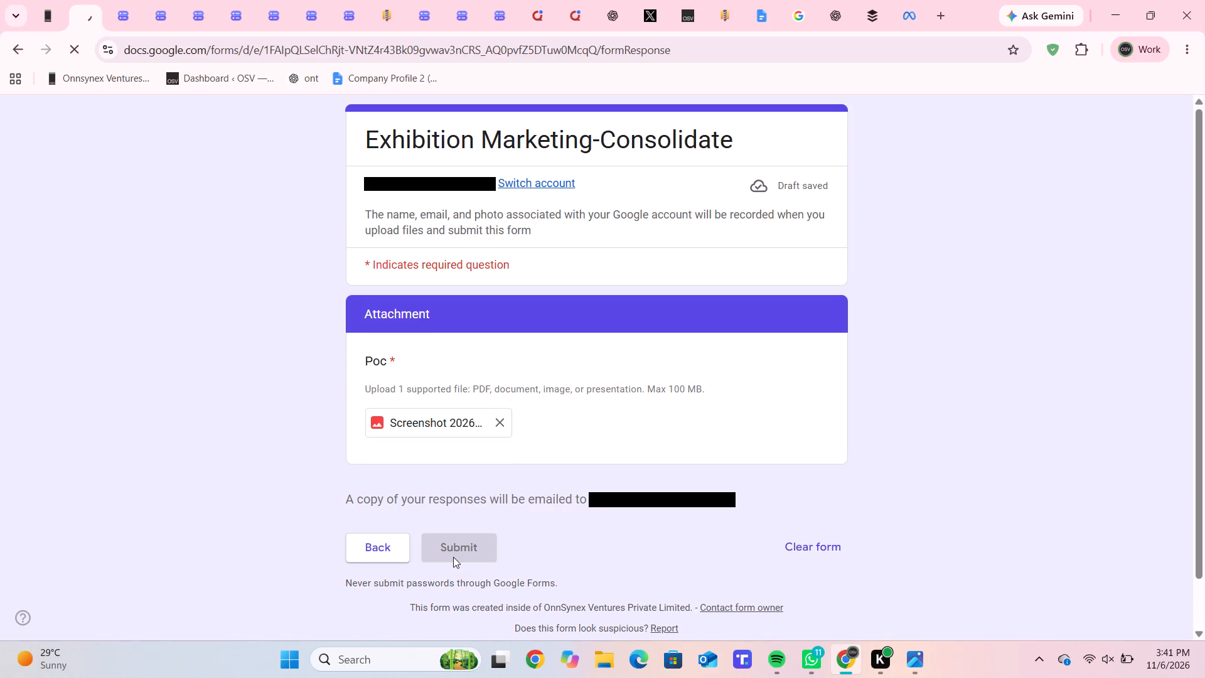